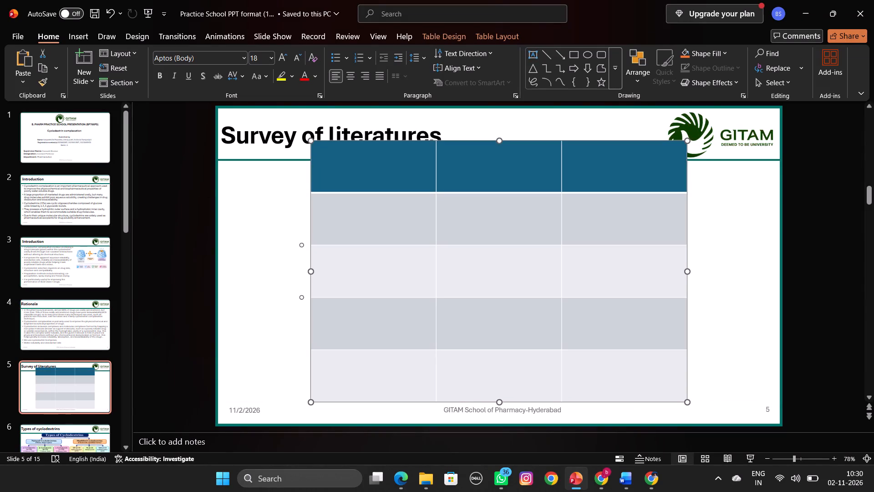
# Resize the empty table on the Survey of literatures slide to span the slide's width, with its top edge just below the header line.
pyautogui.moveTo(309, 271); pyautogui.dragTo(234, 272)
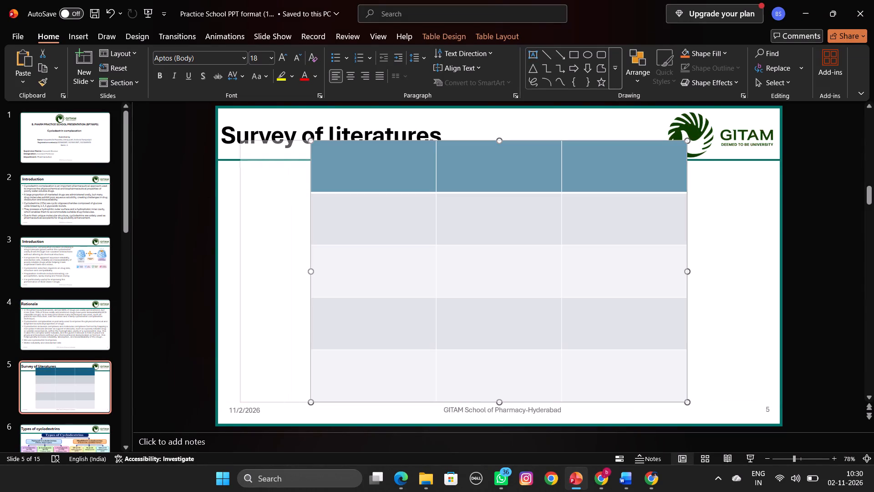
pyautogui.moveTo(234, 272); pyautogui.dragTo(220, 284)
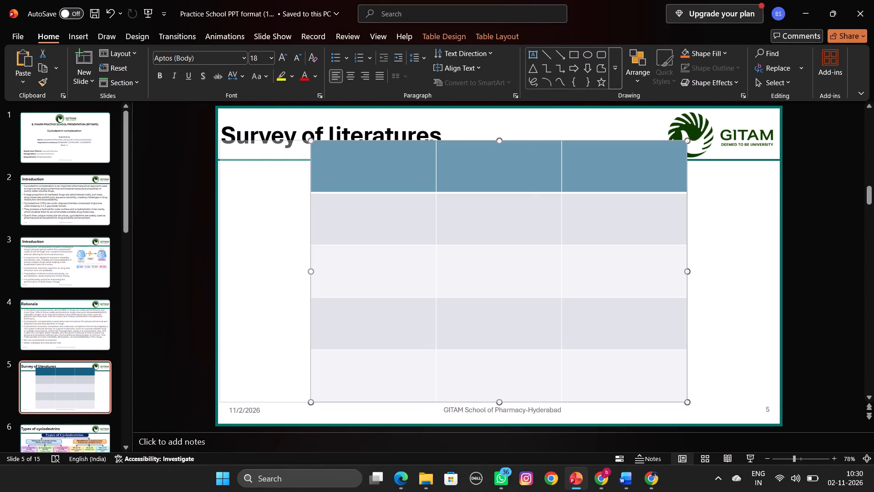
pyautogui.moveTo(220, 284); pyautogui.dragTo(221, 285)
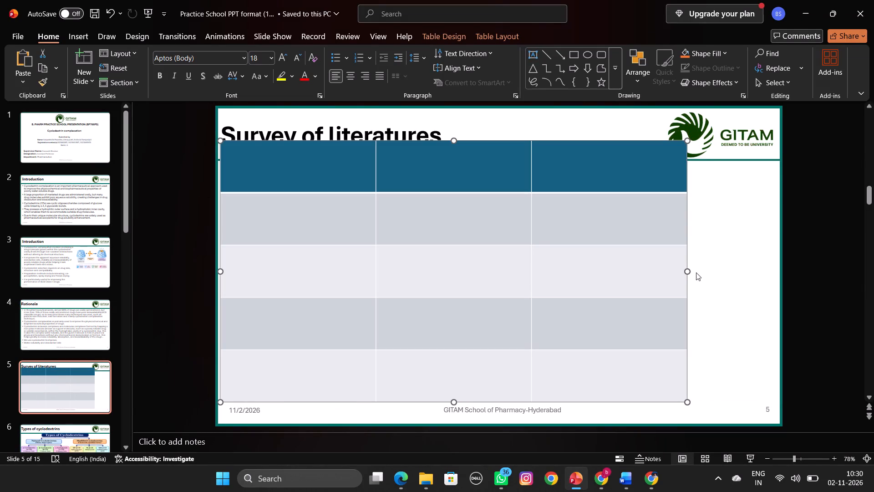
pyautogui.moveTo(688, 272); pyautogui.dragTo(716, 282)
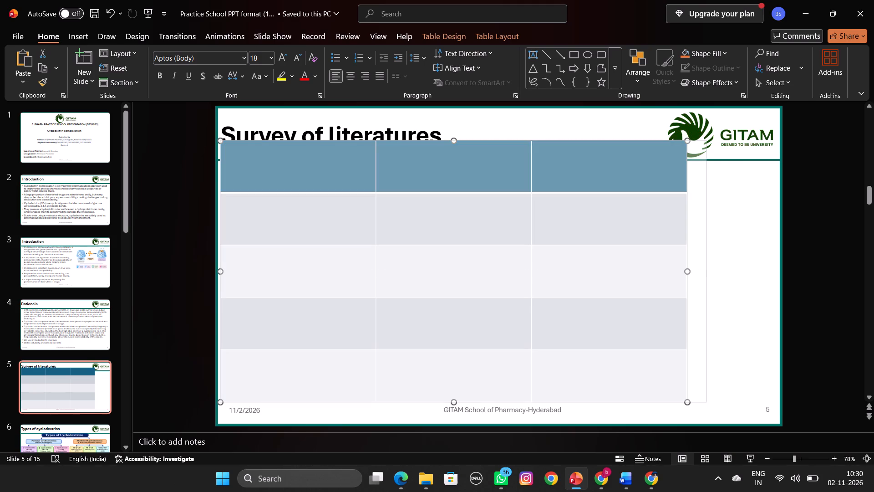
pyautogui.moveTo(716, 282); pyautogui.dragTo(772, 287)
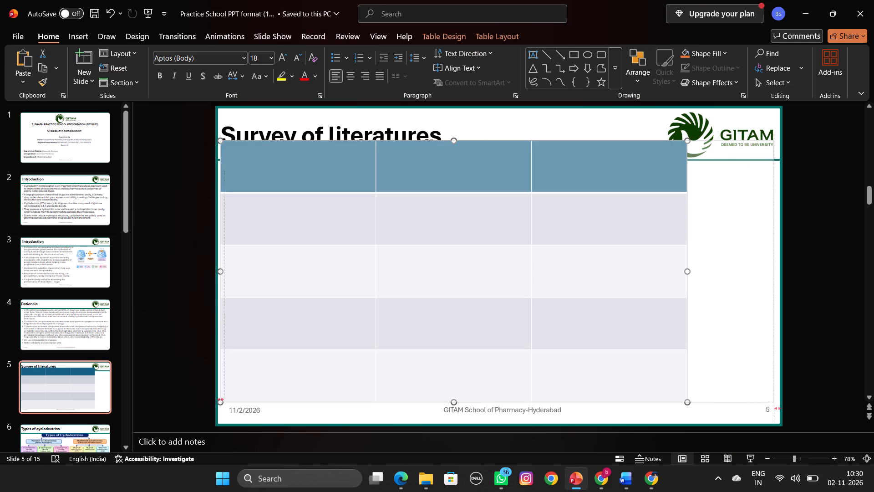
pyautogui.moveTo(772, 287); pyautogui.dragTo(775, 286)
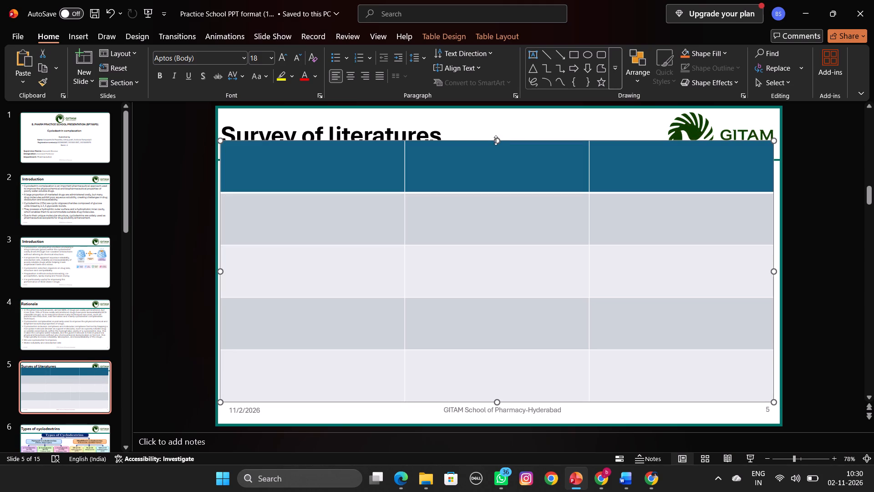
pyautogui.moveTo(496, 142); pyautogui.dragTo(492, 170)
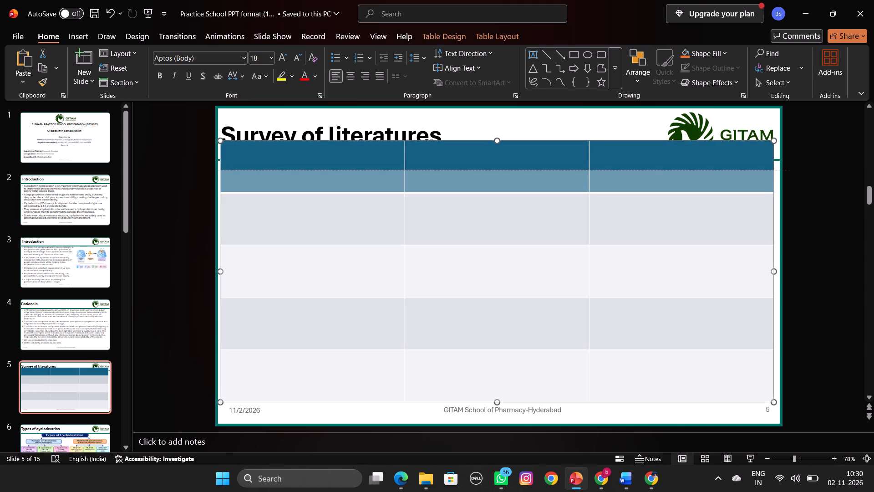
pyautogui.moveTo(492, 170); pyautogui.dragTo(492, 168)
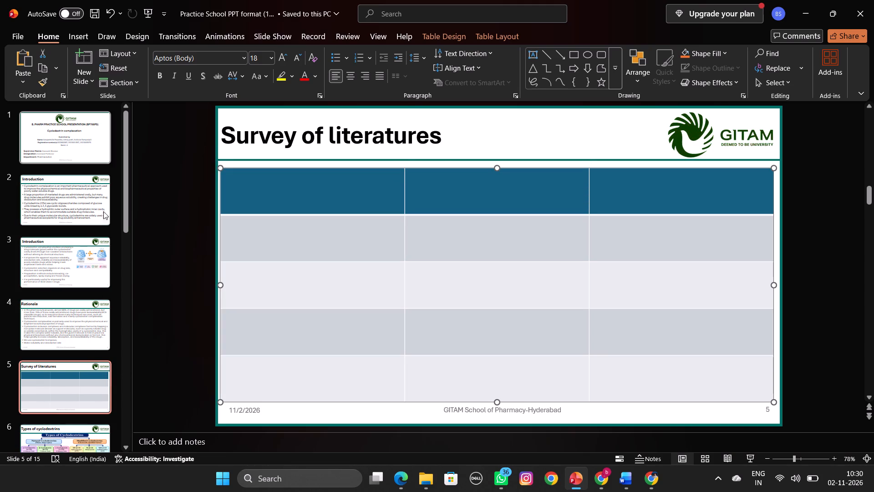
# Add a new blank title-and-content slide directly after the Survey of literatures slide.
pyautogui.click(115, 425)
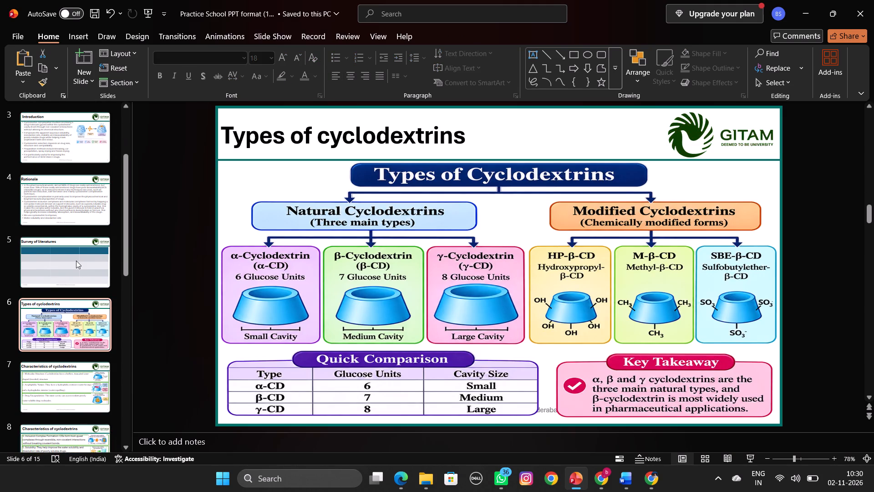
pyautogui.click(76, 263)
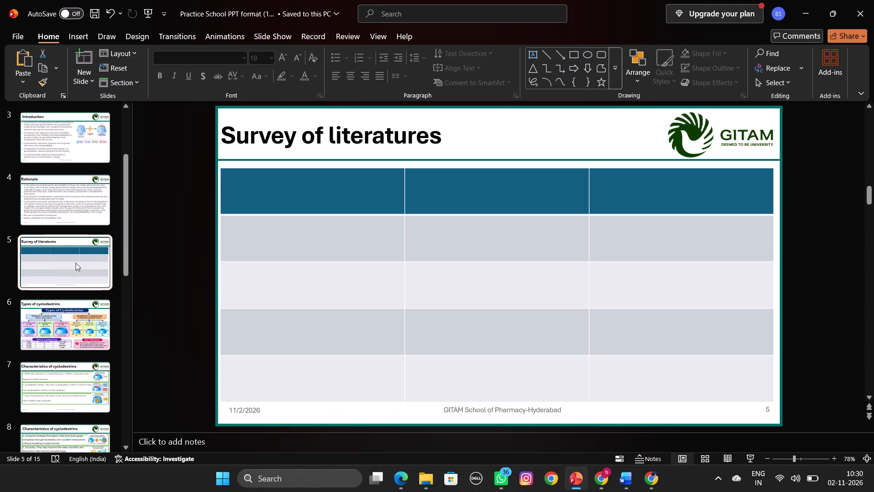
pyautogui.click(75, 57)
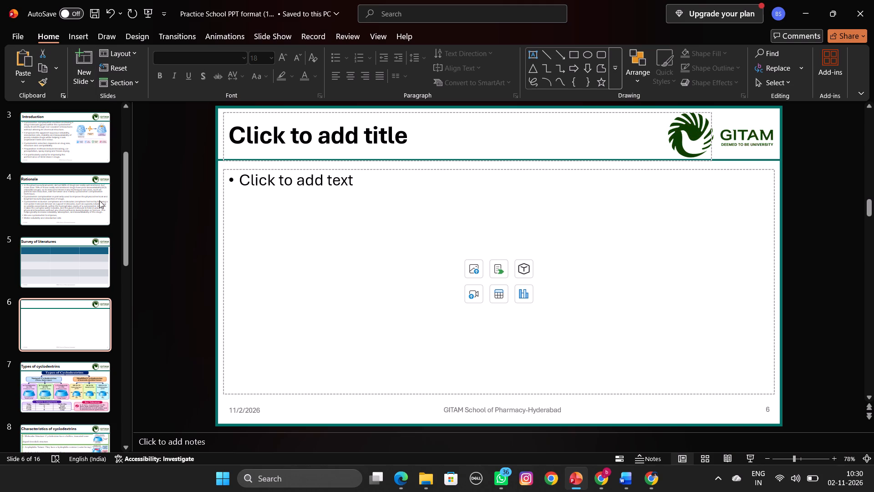
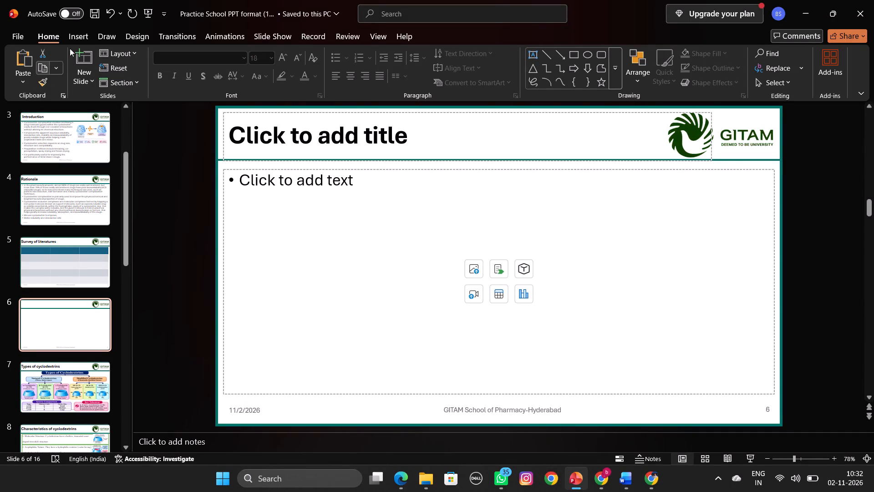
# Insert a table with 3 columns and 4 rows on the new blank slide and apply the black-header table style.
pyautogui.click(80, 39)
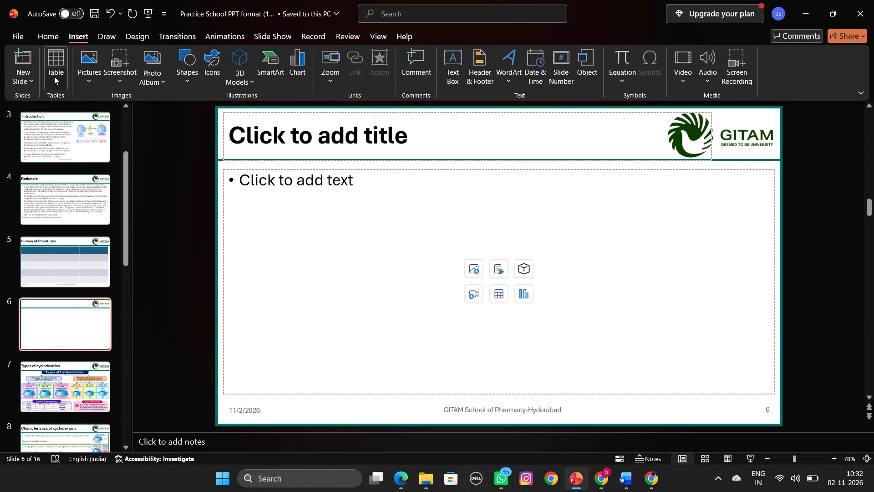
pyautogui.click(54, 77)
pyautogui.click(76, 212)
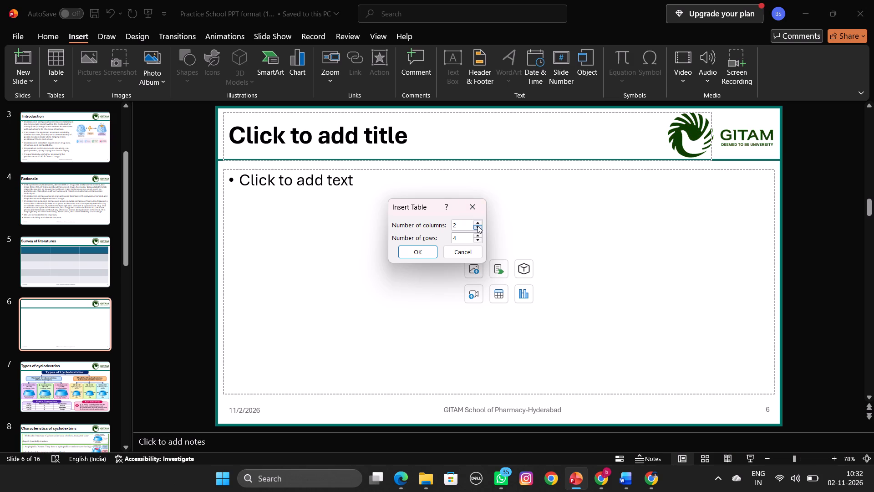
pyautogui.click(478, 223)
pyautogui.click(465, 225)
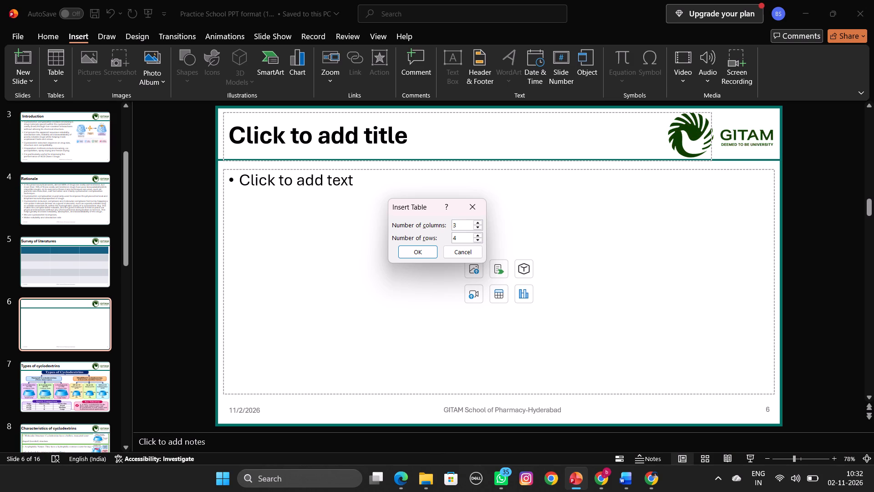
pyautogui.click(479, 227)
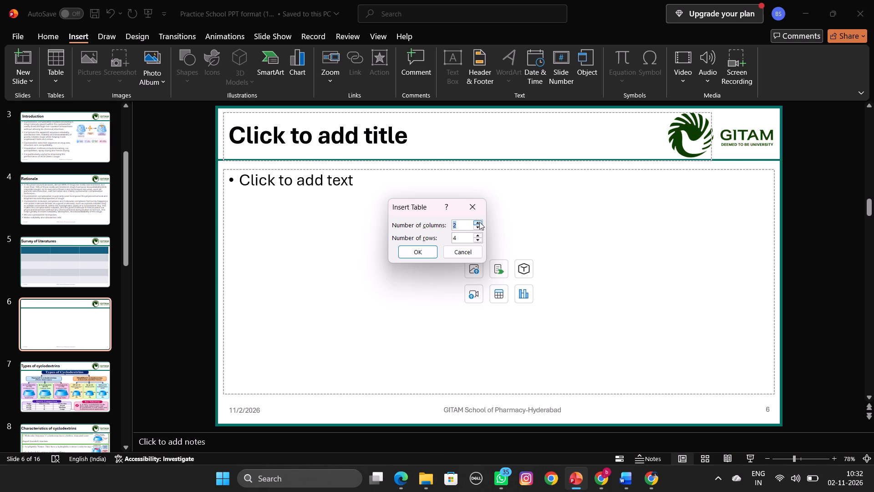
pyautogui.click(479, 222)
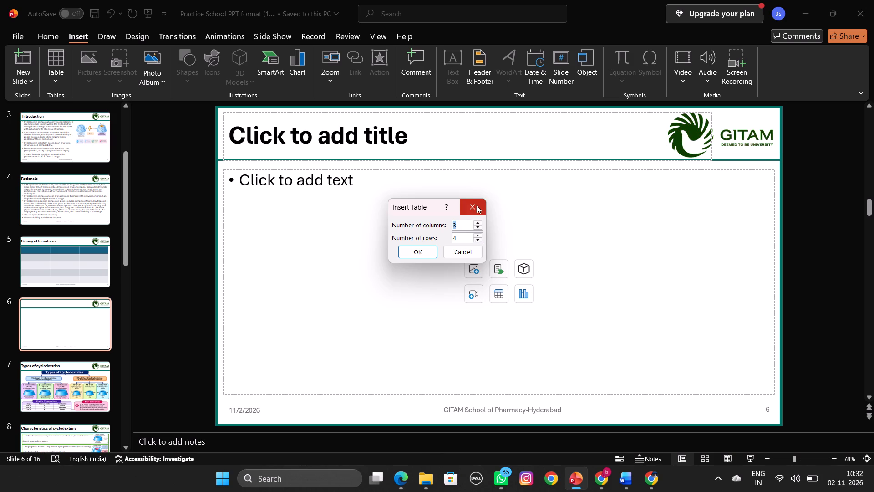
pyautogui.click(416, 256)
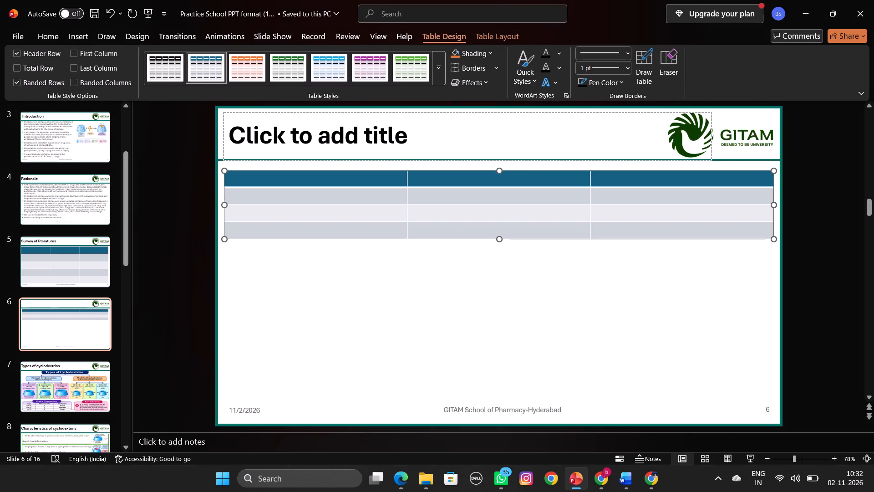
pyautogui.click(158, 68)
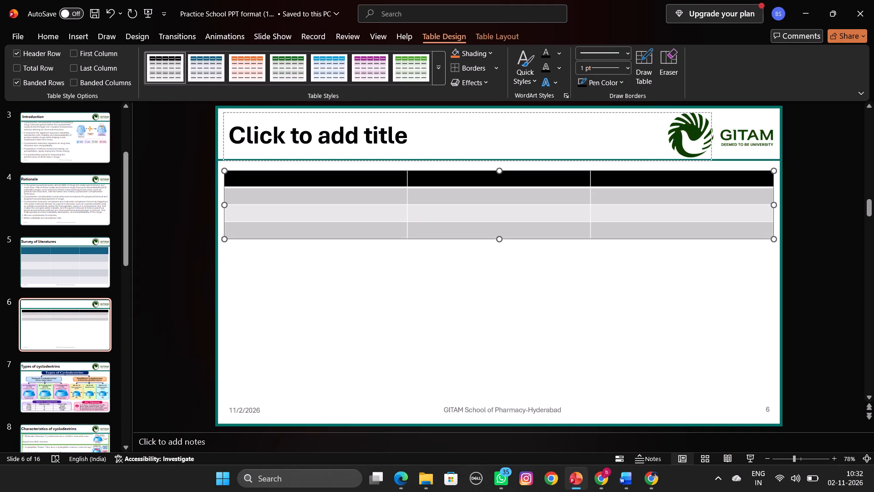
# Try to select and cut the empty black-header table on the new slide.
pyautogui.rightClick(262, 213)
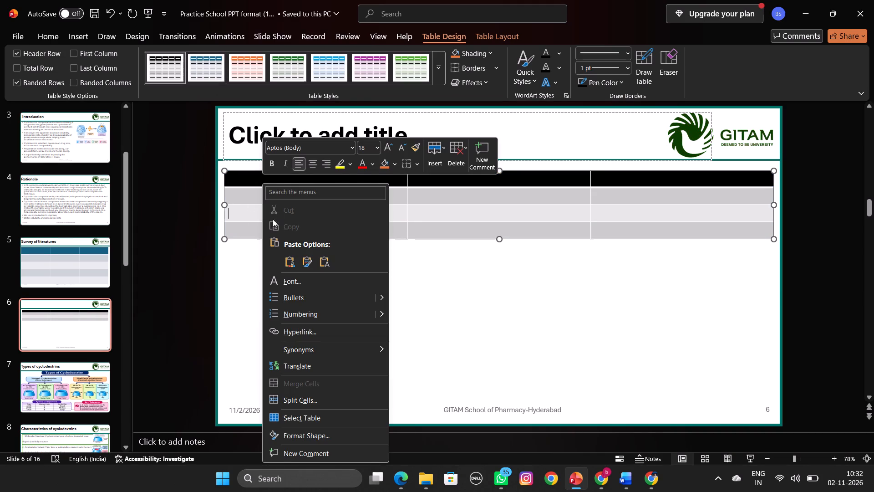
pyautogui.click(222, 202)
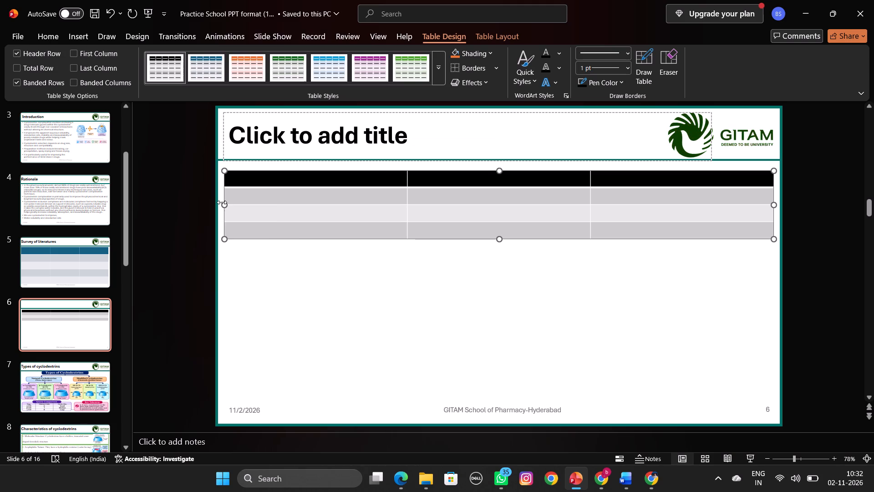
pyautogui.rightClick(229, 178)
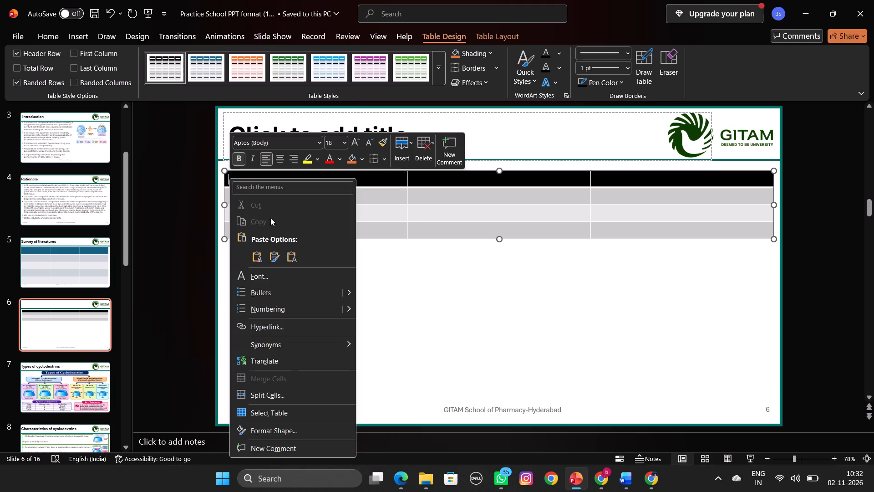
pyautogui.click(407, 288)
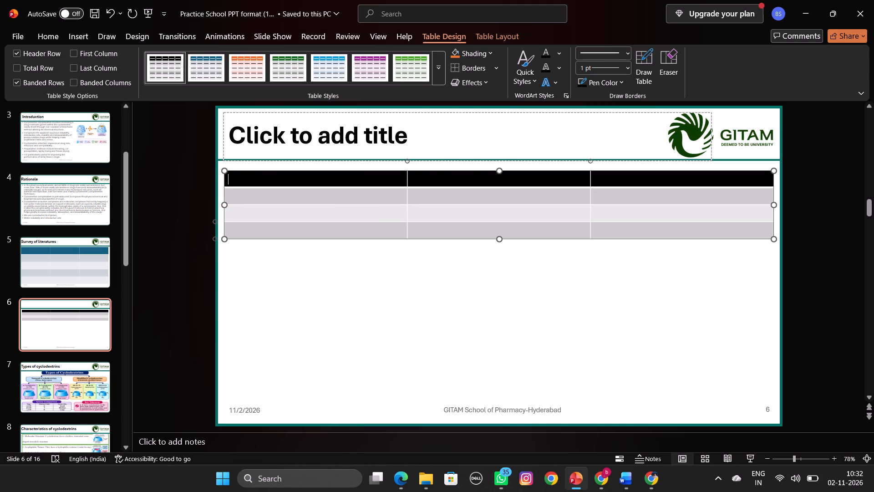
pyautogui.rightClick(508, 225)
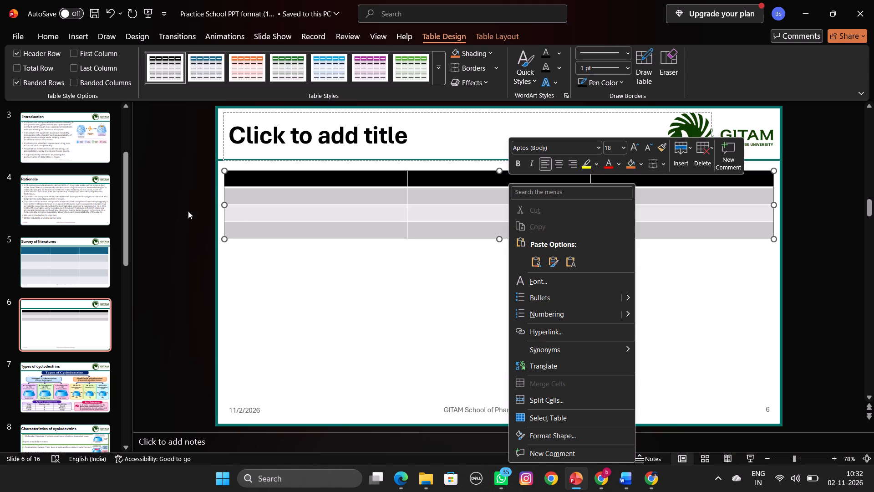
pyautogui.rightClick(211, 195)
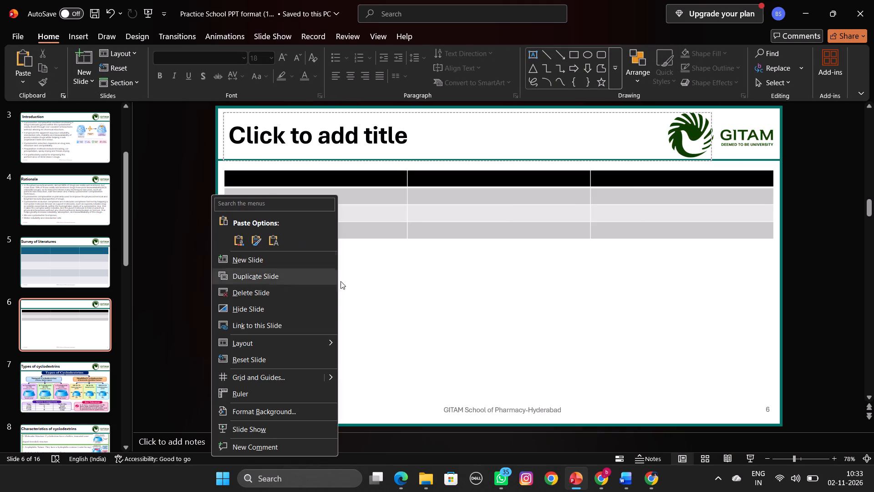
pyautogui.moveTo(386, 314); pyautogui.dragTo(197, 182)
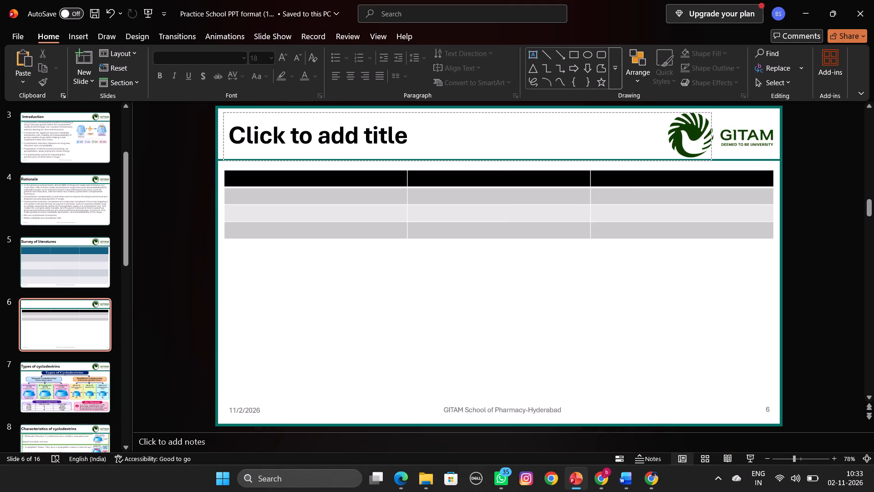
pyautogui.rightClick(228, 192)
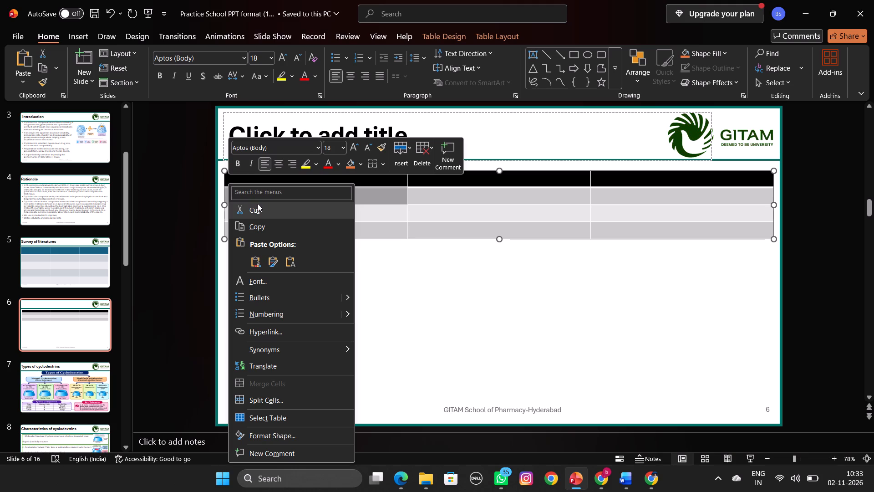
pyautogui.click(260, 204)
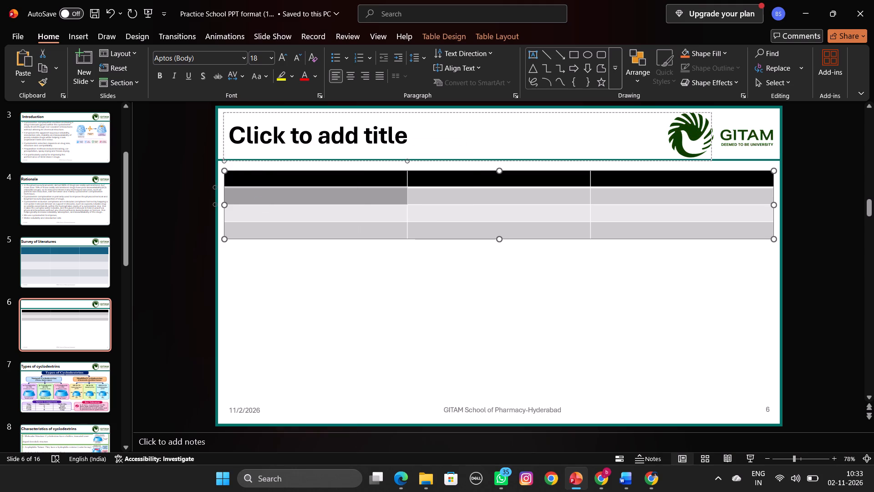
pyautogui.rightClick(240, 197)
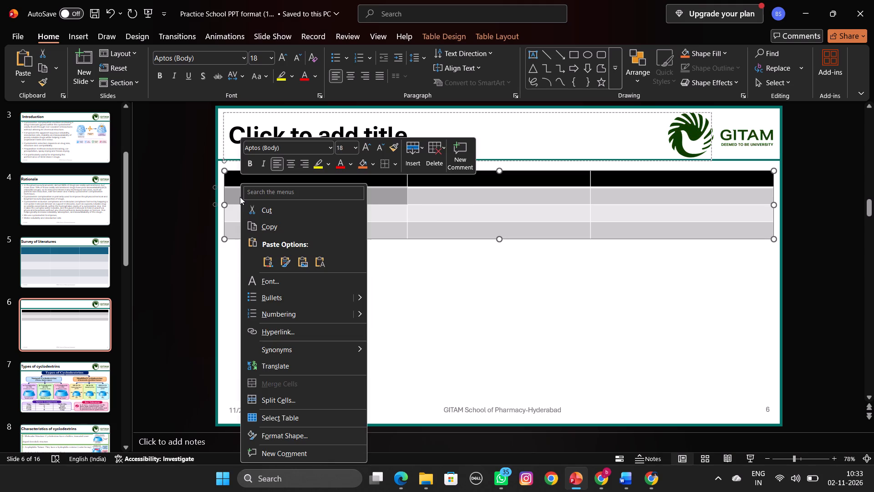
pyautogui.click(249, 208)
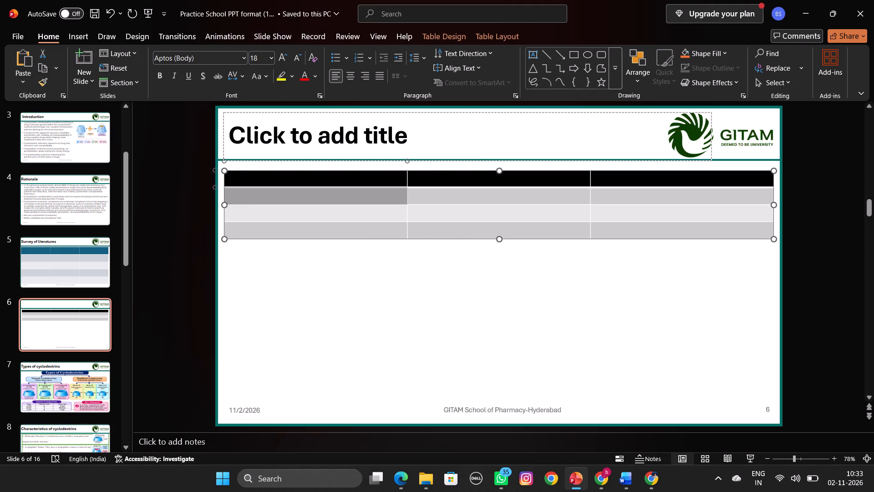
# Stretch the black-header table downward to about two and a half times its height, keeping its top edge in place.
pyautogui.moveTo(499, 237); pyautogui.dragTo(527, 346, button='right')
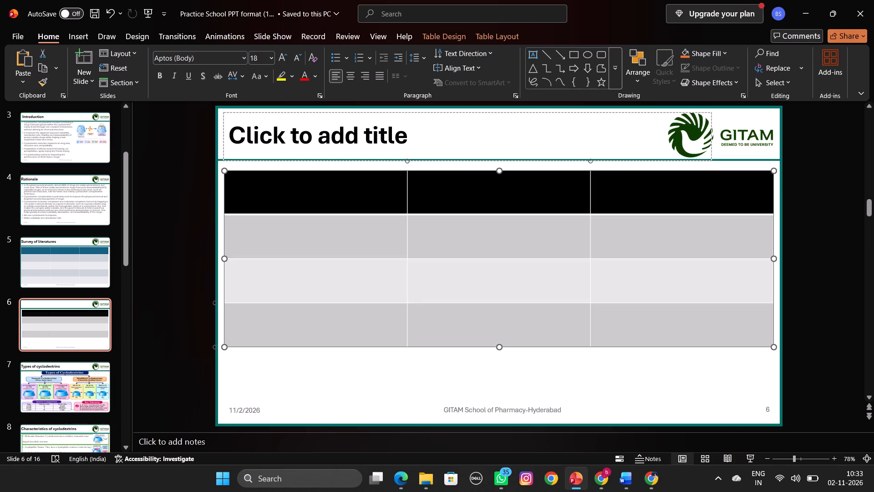
# Cut the untitled slide 6 holding the black-header table out of the presentation.
pyautogui.click(71, 315)
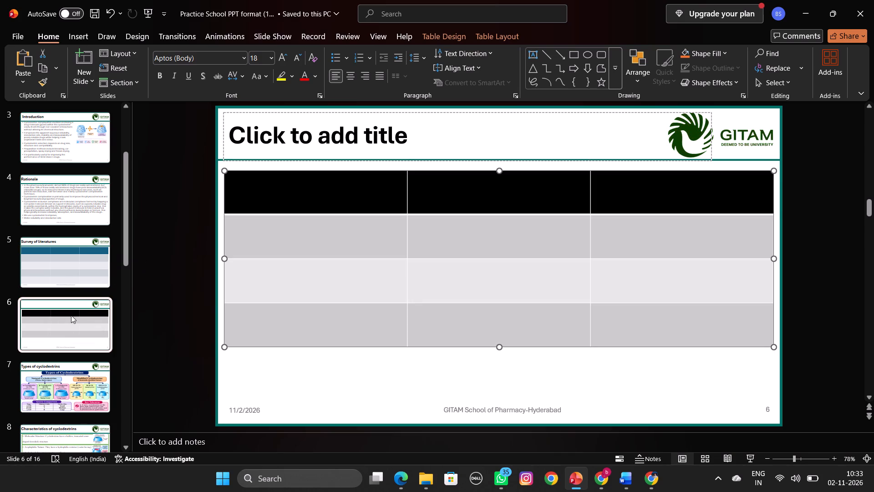
pyautogui.rightClick(71, 315)
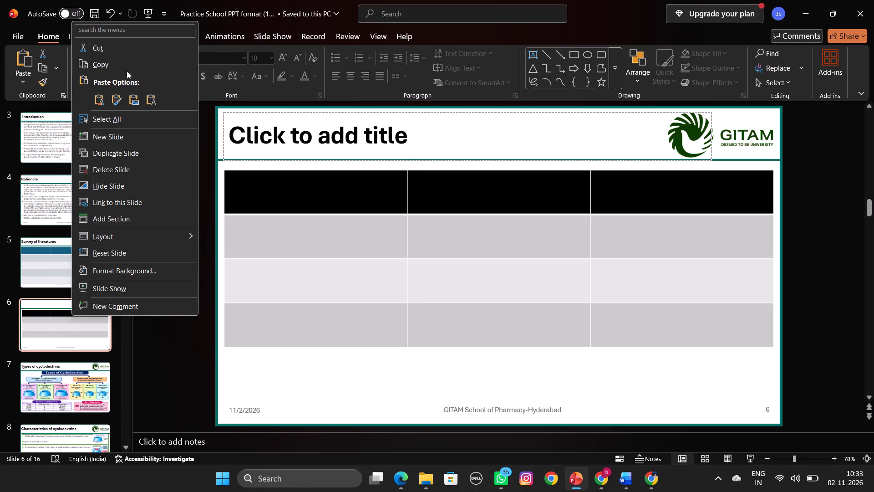
pyautogui.click(128, 52)
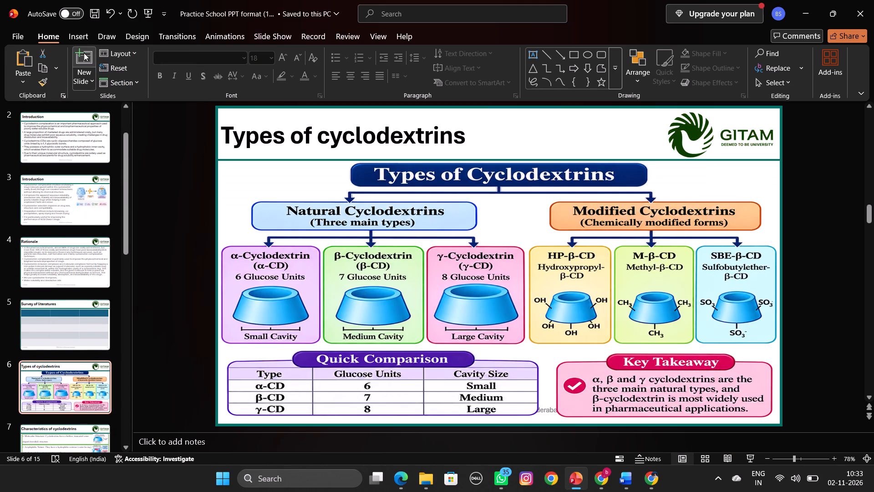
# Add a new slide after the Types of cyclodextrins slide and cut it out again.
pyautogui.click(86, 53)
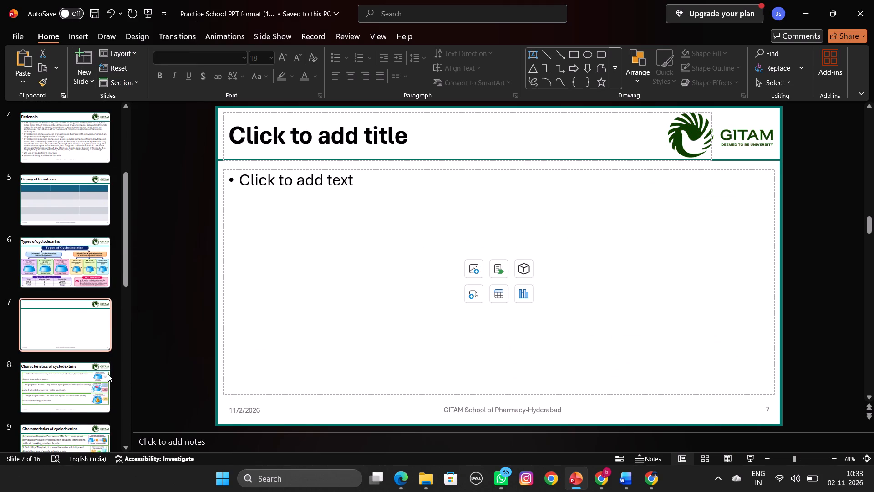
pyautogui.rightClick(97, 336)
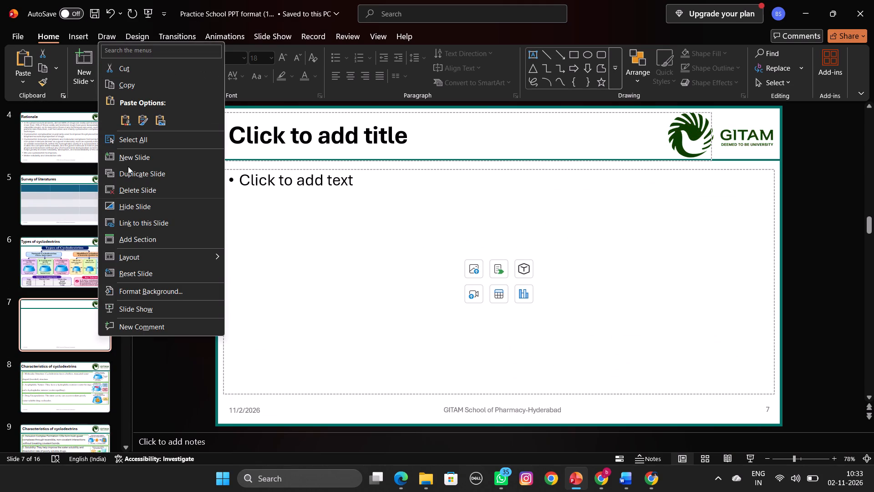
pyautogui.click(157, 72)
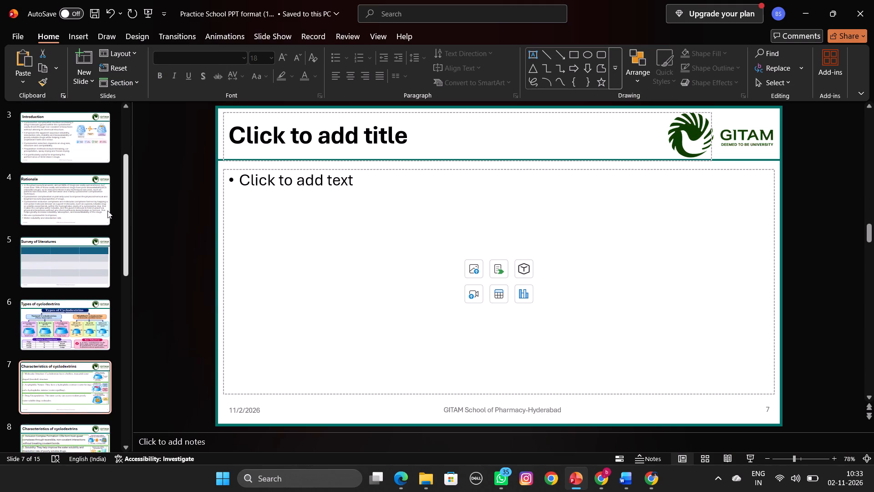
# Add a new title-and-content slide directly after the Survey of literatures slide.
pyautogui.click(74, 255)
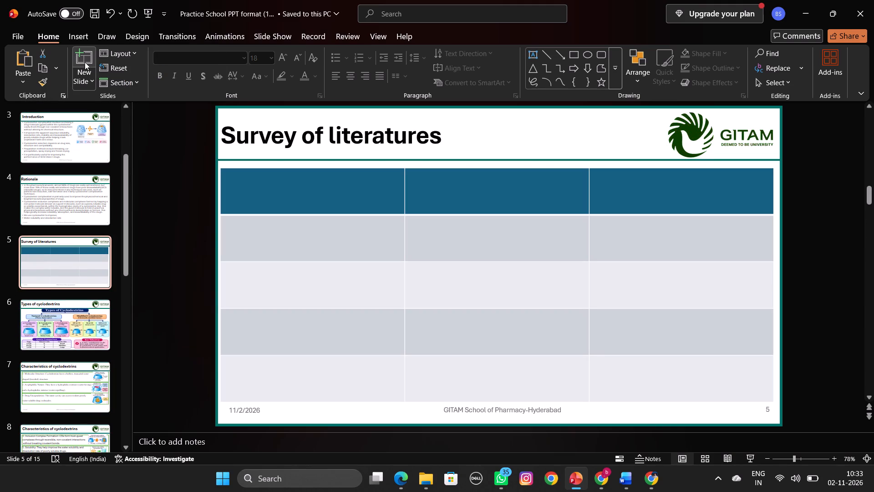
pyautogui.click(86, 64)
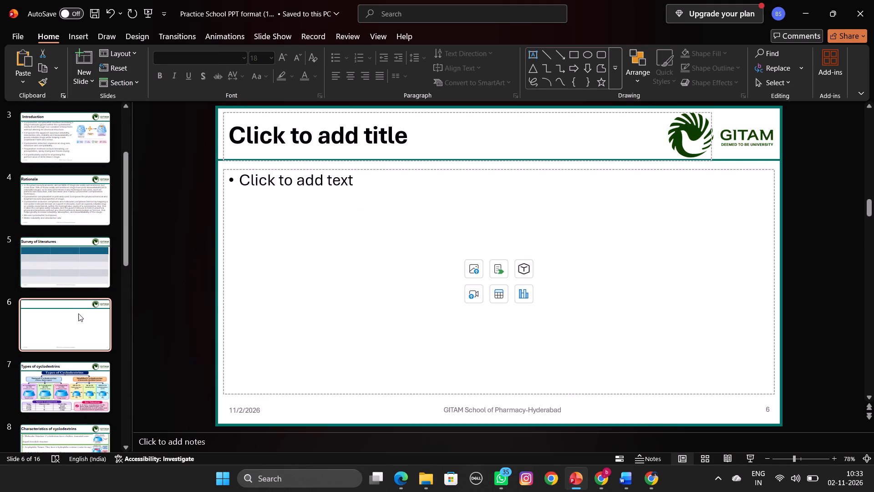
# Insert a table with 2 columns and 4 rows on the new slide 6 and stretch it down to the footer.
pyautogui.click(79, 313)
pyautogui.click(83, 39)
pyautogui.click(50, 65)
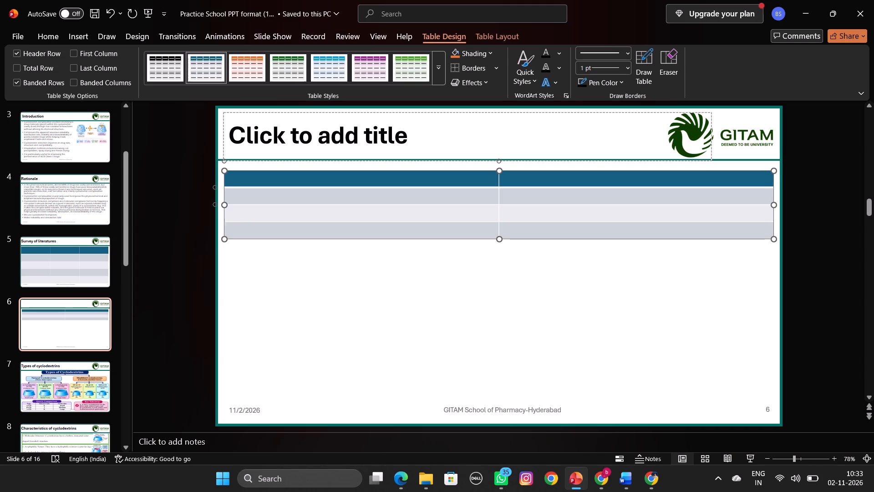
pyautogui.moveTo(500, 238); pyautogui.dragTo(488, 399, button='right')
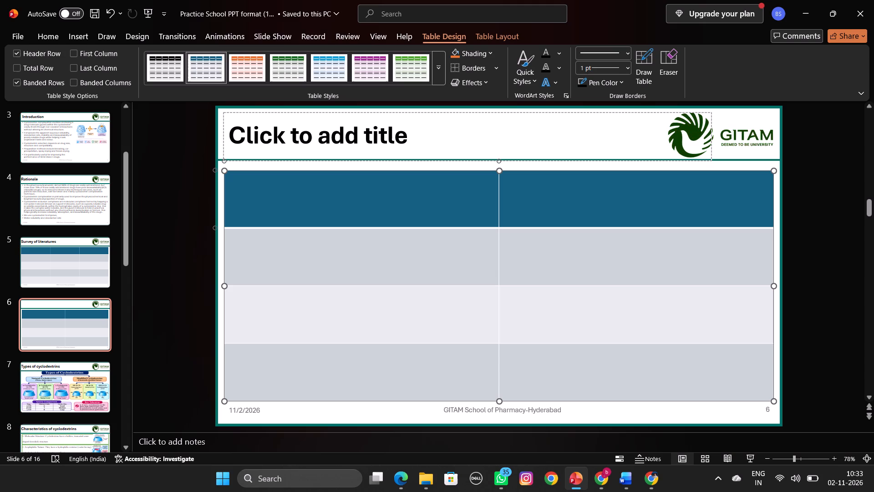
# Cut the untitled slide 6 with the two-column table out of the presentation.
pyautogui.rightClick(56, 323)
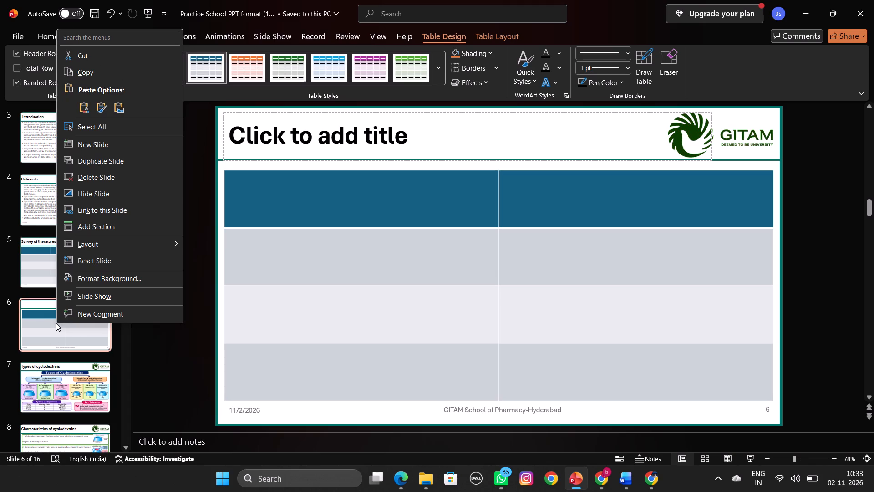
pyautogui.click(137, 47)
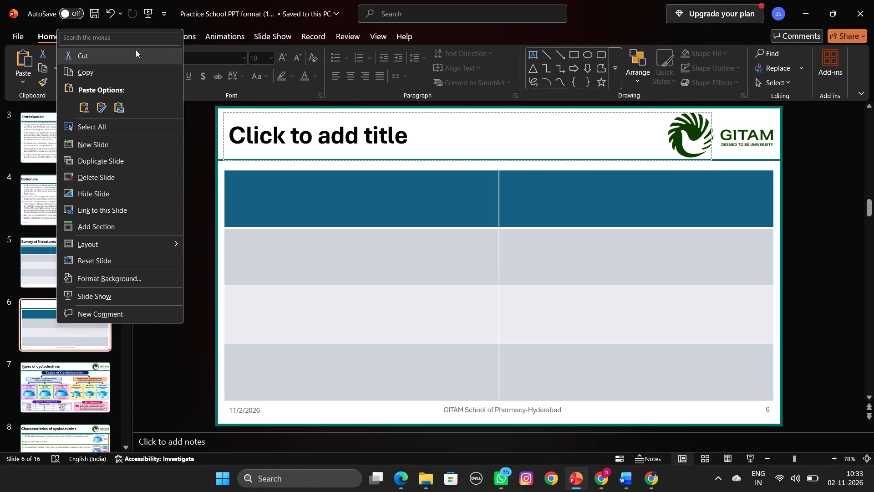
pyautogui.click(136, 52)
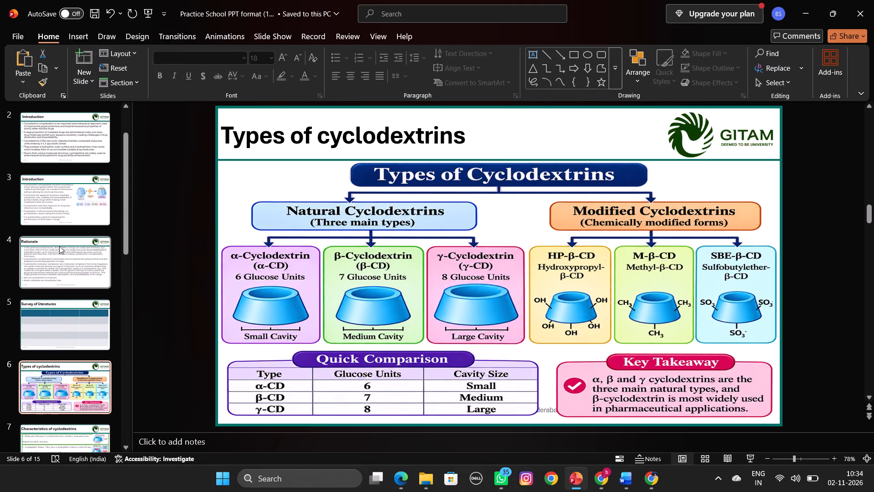
# Add a new title-and-content slide directly after the Survey of literatures slide.
pyautogui.click(61, 313)
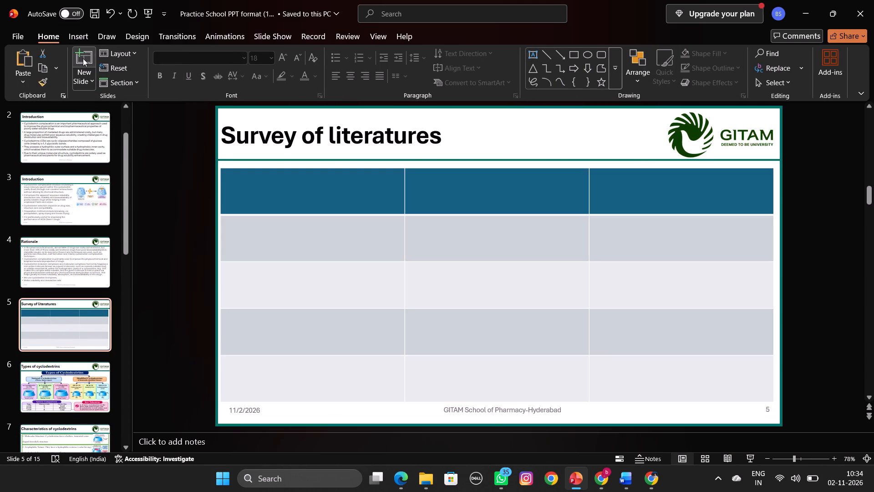
pyautogui.click(83, 58)
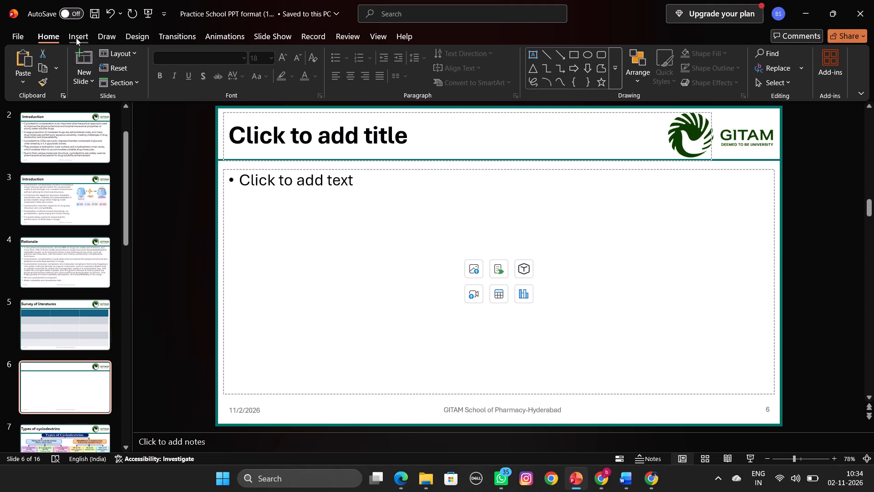
# Insert a table with 3 columns and 5 rows on the new slide 6 and stretch it down to the footer.
pyautogui.click(76, 38)
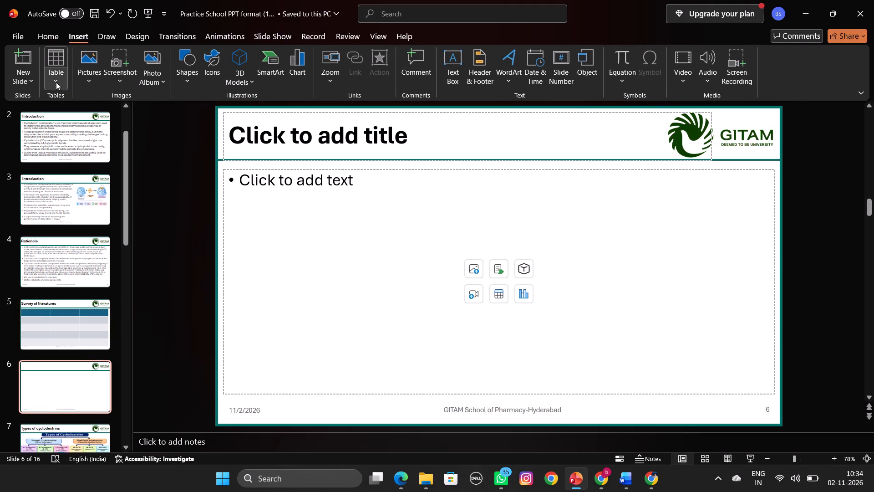
pyautogui.click(53, 77)
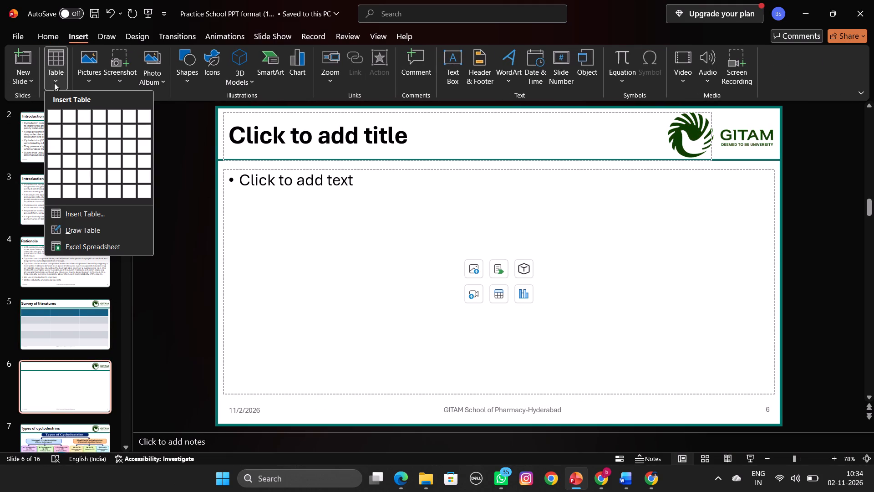
pyautogui.click(74, 212)
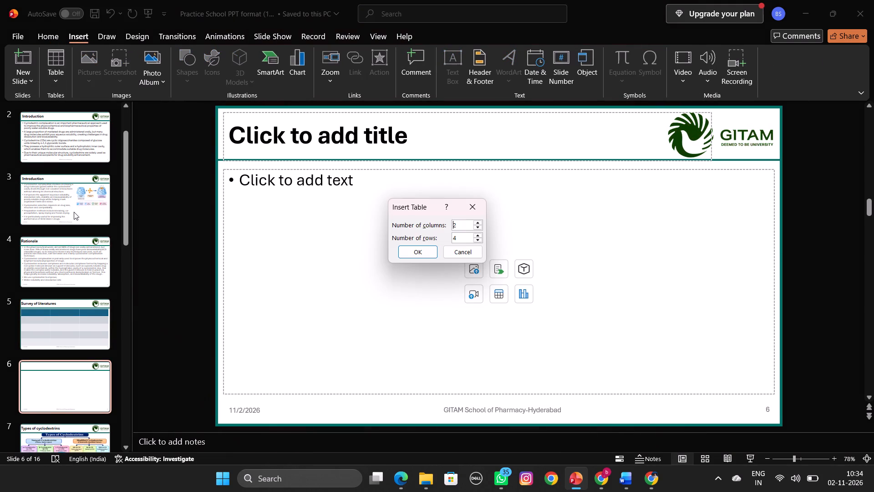
pyautogui.click(482, 222)
pyautogui.click(478, 233)
pyautogui.click(417, 252)
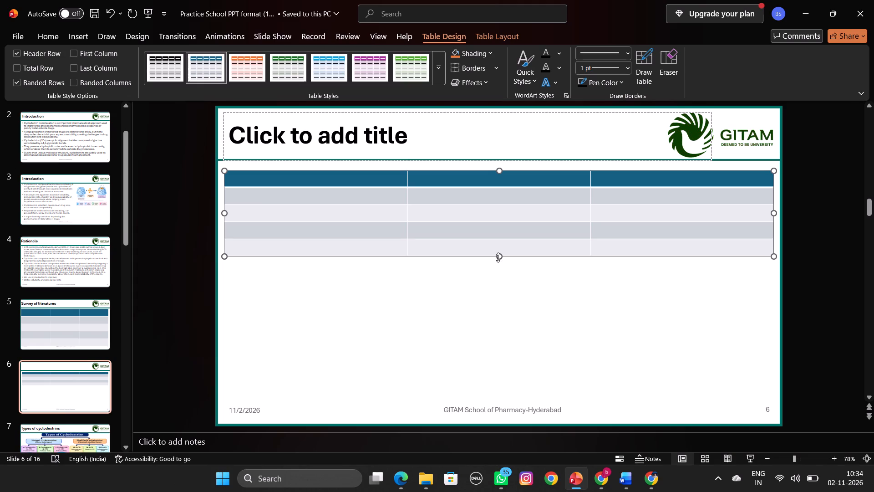
pyautogui.moveTo(498, 257); pyautogui.dragTo(512, 396, button='right')
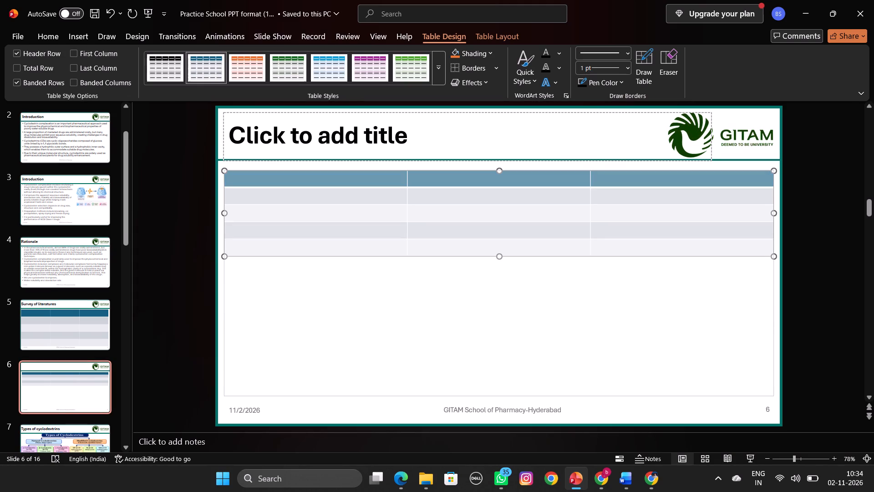
pyautogui.moveTo(512, 396); pyautogui.dragTo(512, 401, button='right')
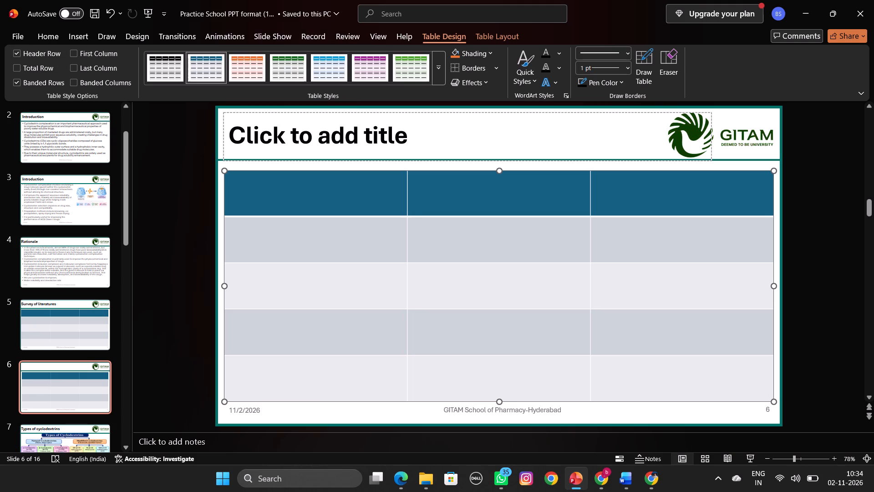
# Cut the date out of the footer of the untitled table slide 6.
pyautogui.click(242, 412)
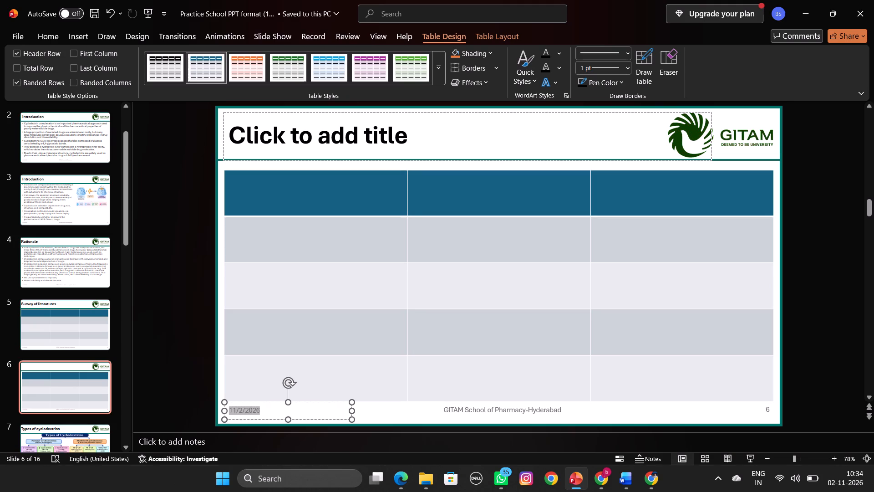
pyautogui.rightClick(242, 412)
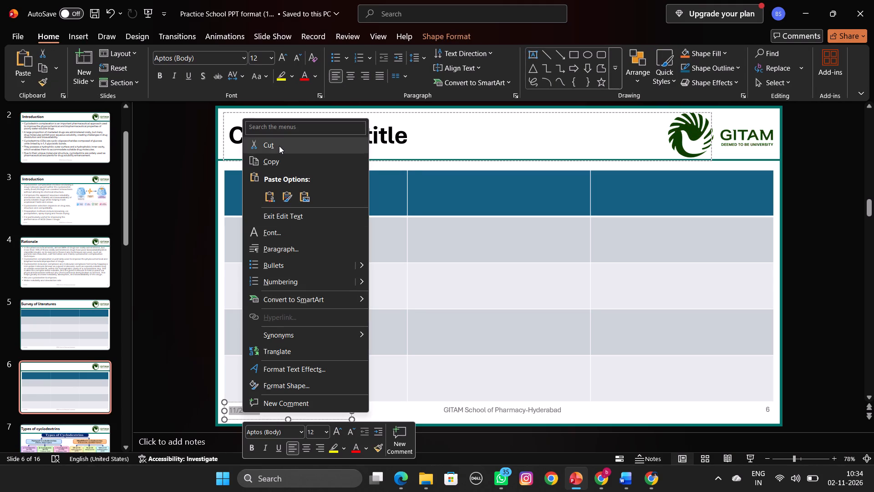
pyautogui.click(279, 146)
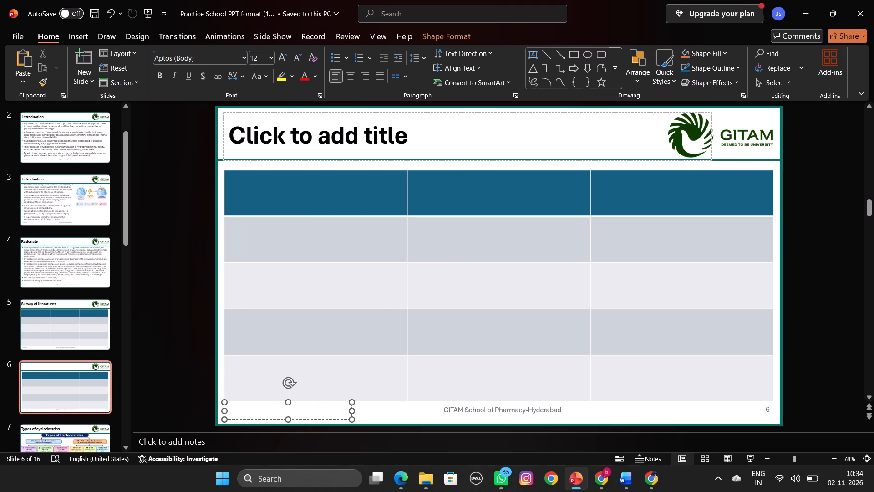
pyautogui.click(274, 196)
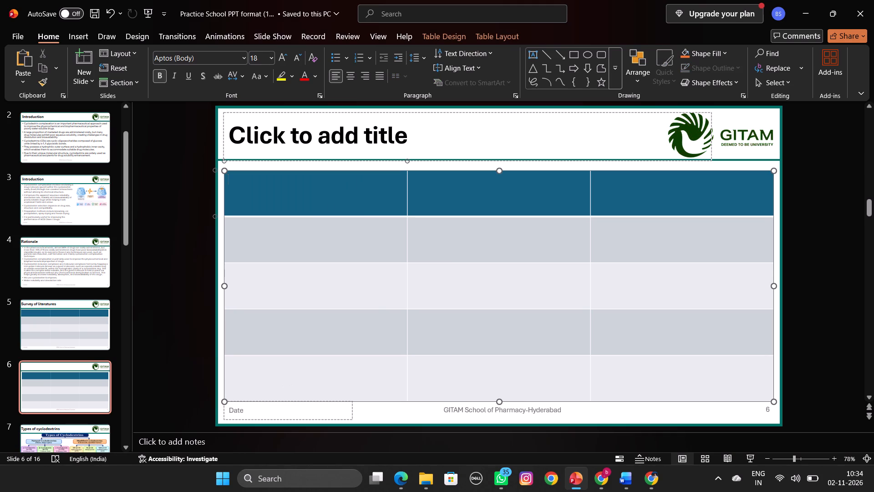
# Cut the date out of the footer of the Introduction slide 2.
pyautogui.scroll(2, 184, 195)
pyautogui.click(43, 133)
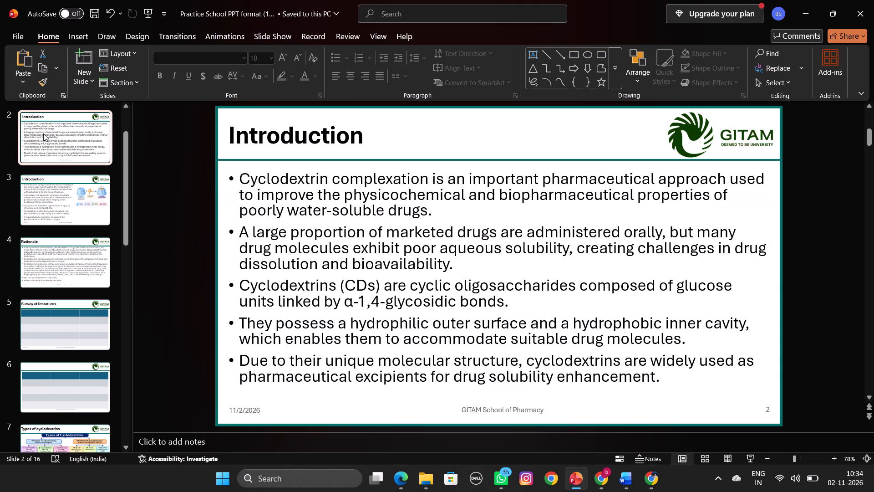
pyautogui.rightClick(259, 410)
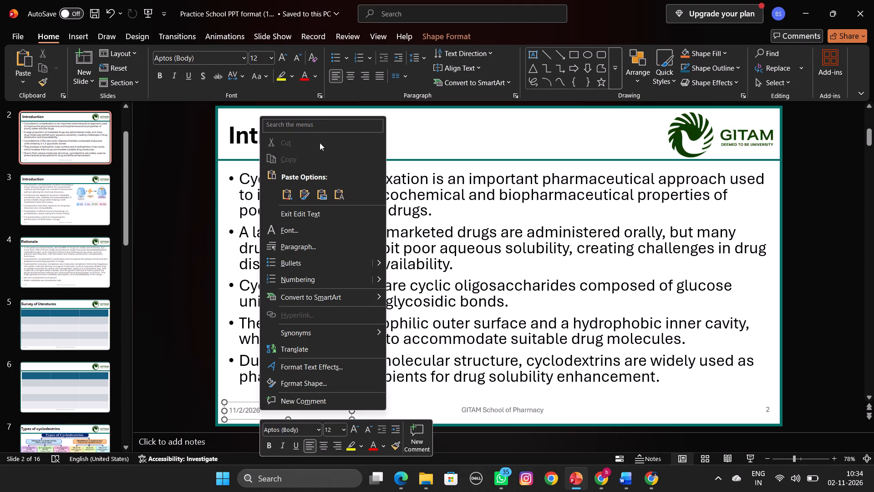
pyautogui.click(246, 415)
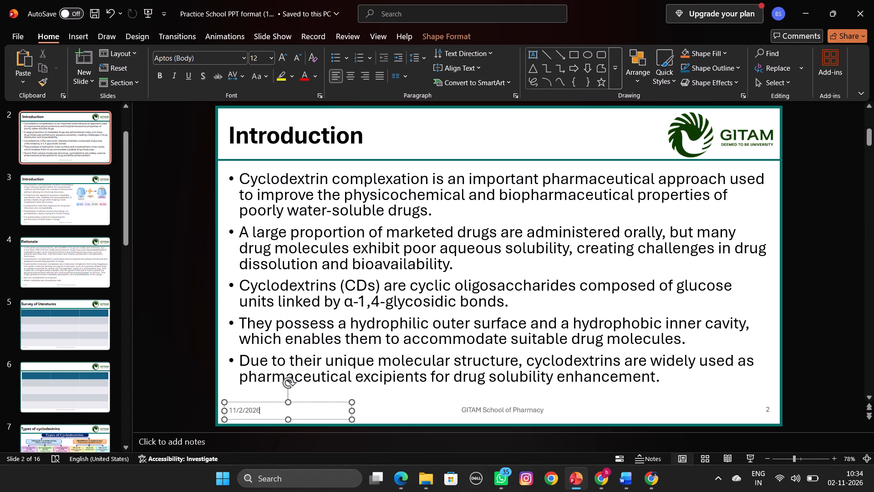
pyautogui.moveTo(263, 409); pyautogui.dragTo(183, 419, button='right')
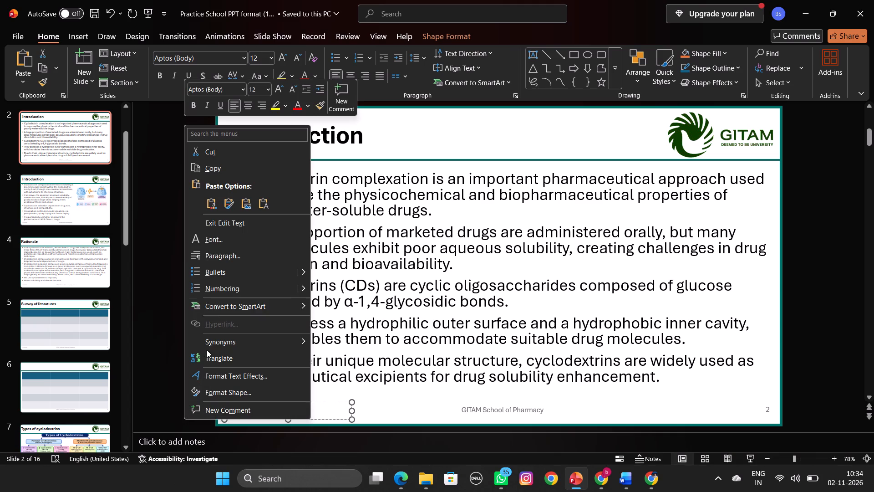
pyautogui.click(220, 152)
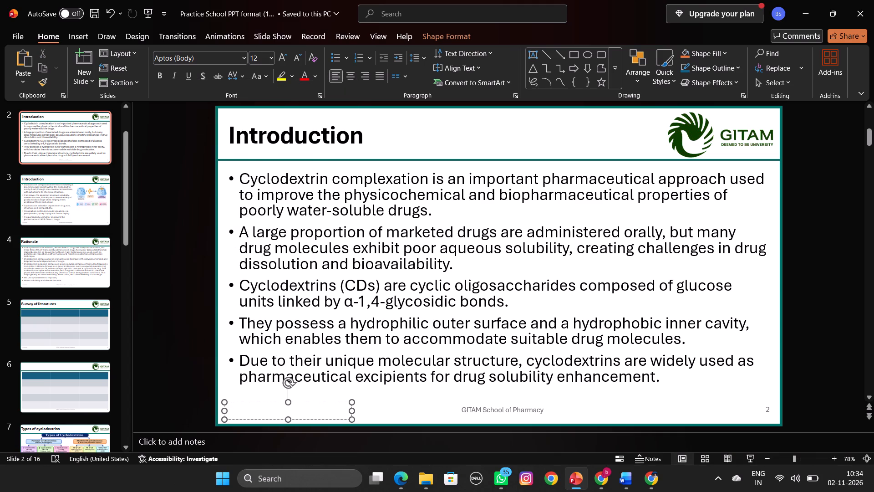
# Delete the footer date on slide 11, the second slide on preparation methods of cyclodextrin complexation.
pyautogui.scroll(-1, 403, 422)
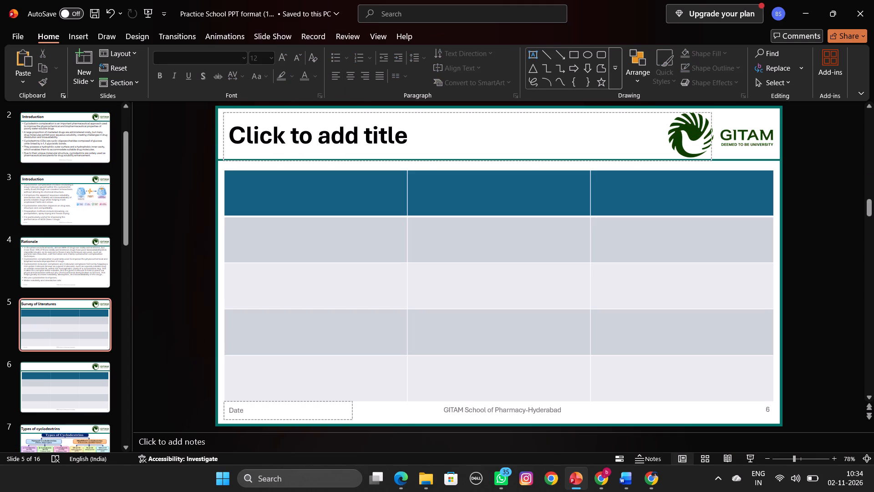
pyautogui.scroll(-2, 423, 347)
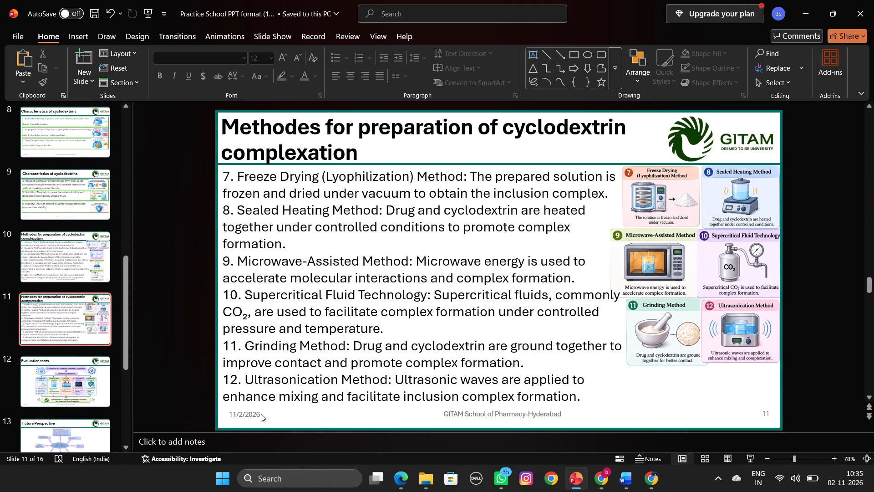
pyautogui.moveTo(261, 414); pyautogui.dragTo(234, 410, button='right')
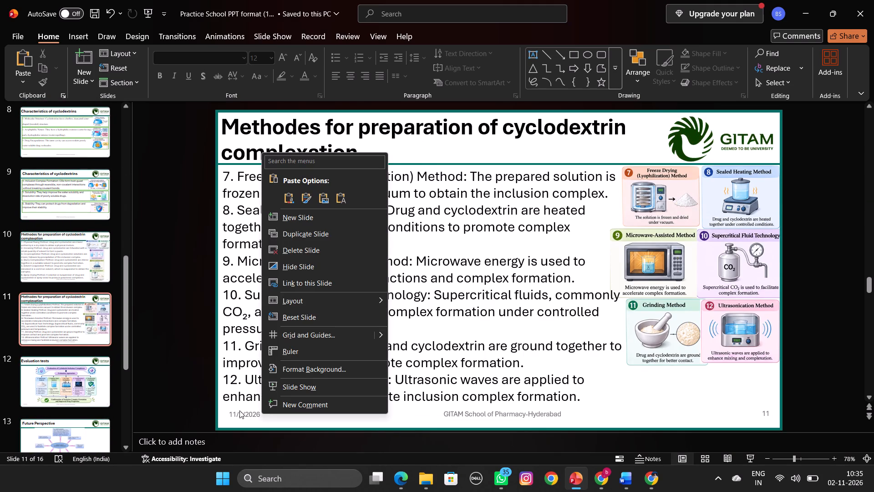
pyautogui.click(239, 410)
pyautogui.click(264, 415)
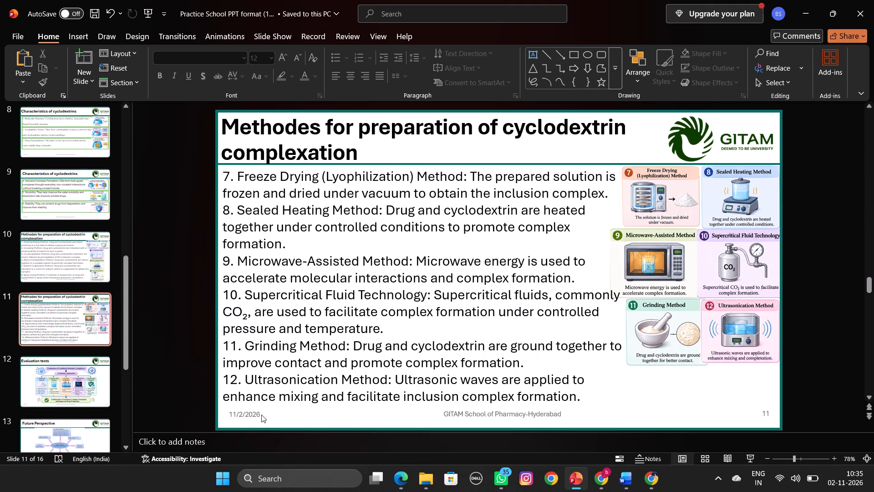
pyautogui.rightClick(261, 415)
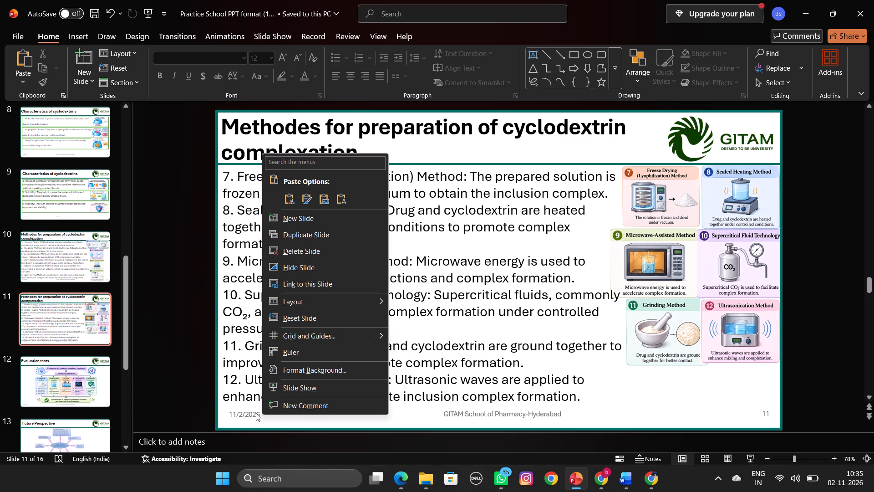
pyautogui.click(256, 413)
pyautogui.click(256, 413)
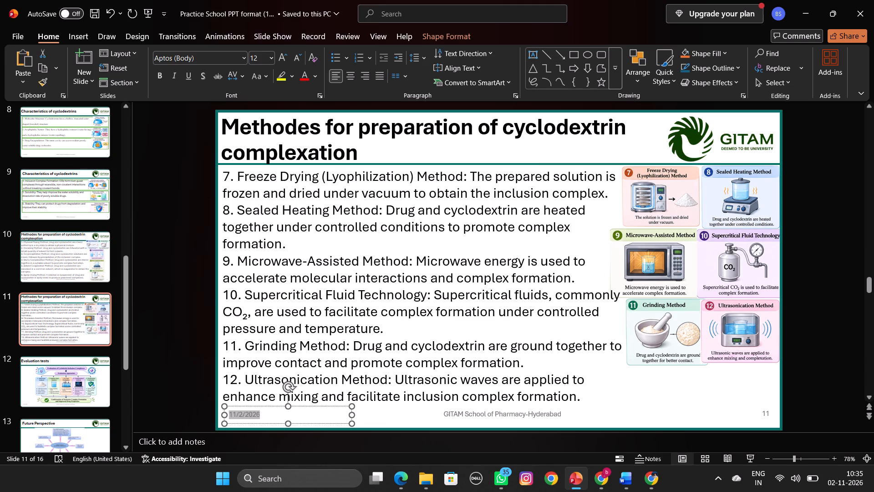
pyautogui.press('BackSpace')
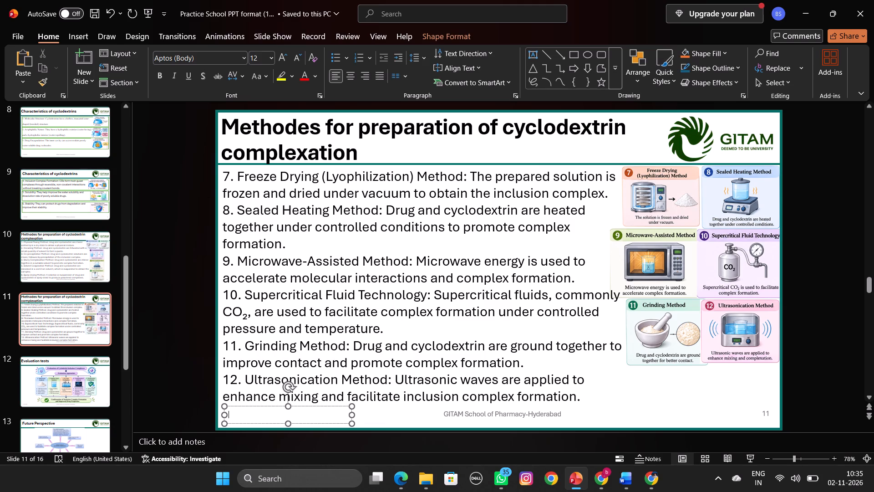
# Delete the footer date on the closing Thank you slide 16.
pyautogui.scroll(-5, 267, 425)
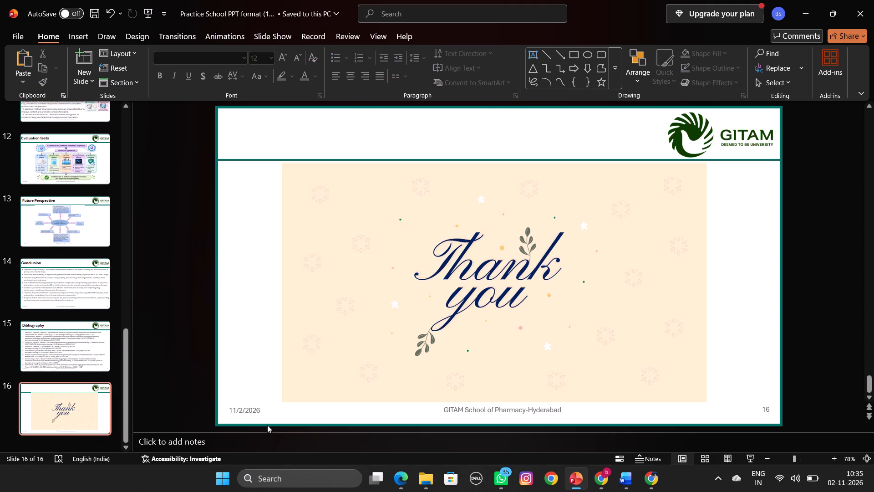
pyautogui.doubleClick(260, 410)
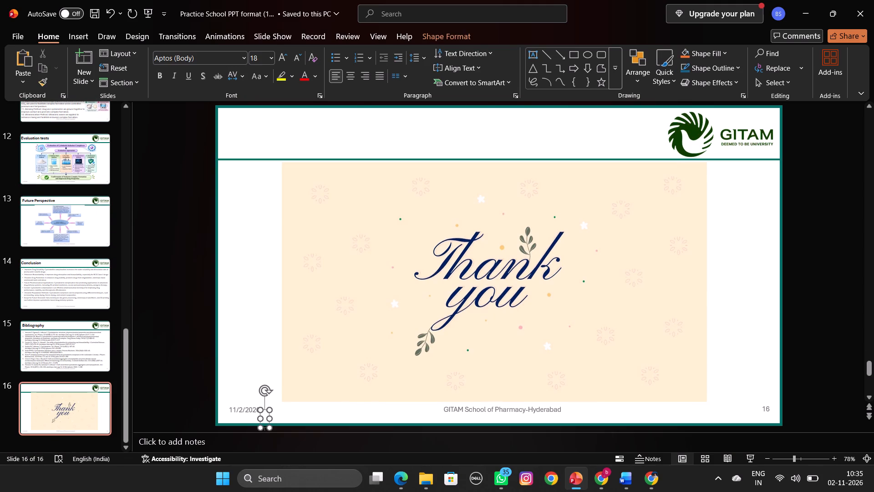
pyautogui.doubleClick(252, 411)
pyautogui.press('BackSpace')
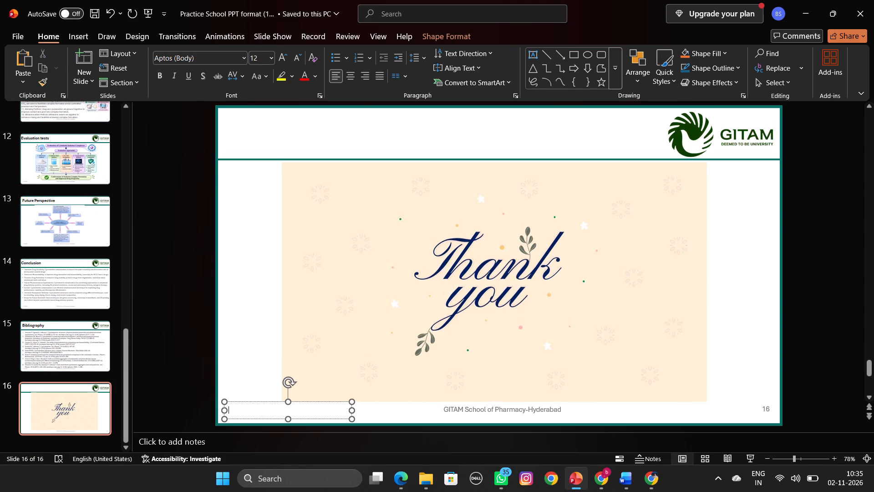
pyautogui.press('Up')
pyautogui.press('Up')
pyautogui.click(252, 338)
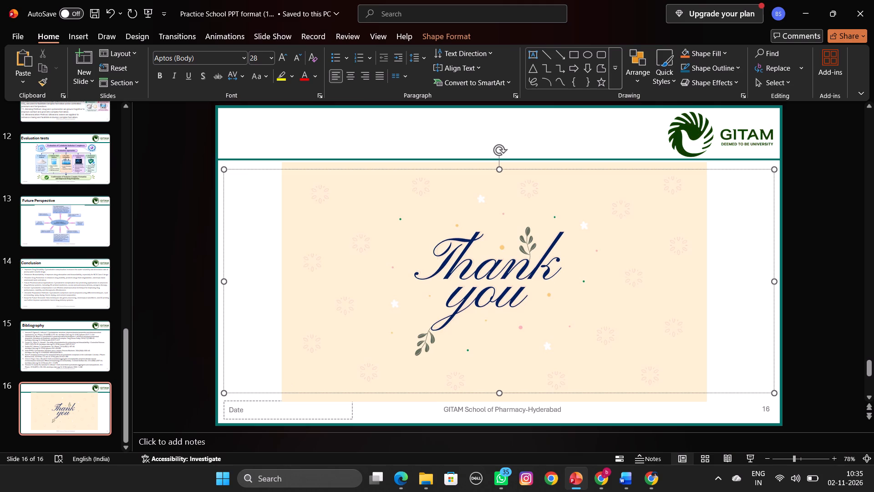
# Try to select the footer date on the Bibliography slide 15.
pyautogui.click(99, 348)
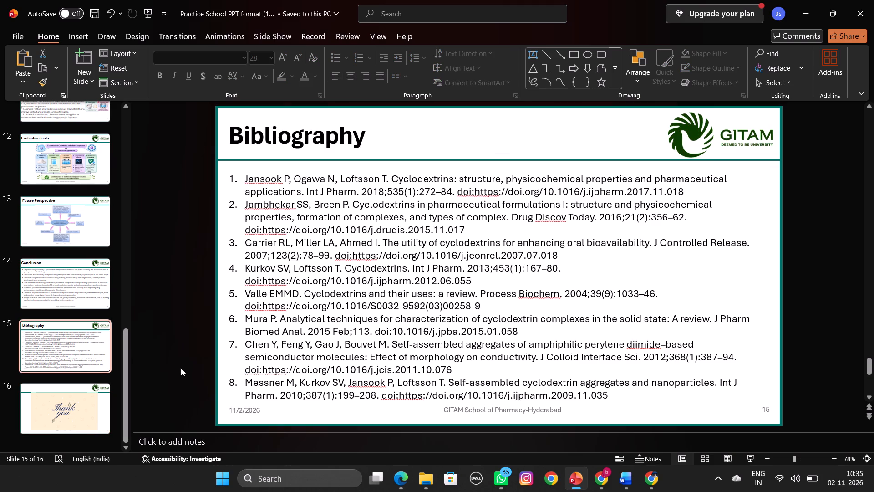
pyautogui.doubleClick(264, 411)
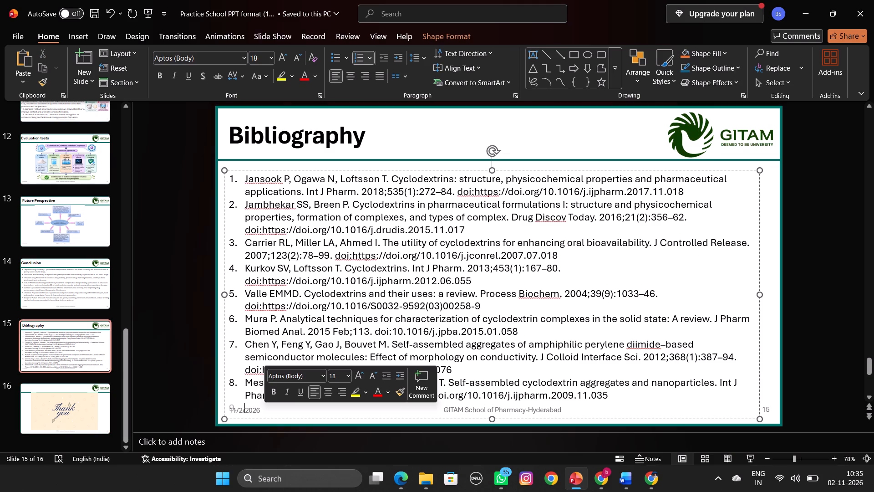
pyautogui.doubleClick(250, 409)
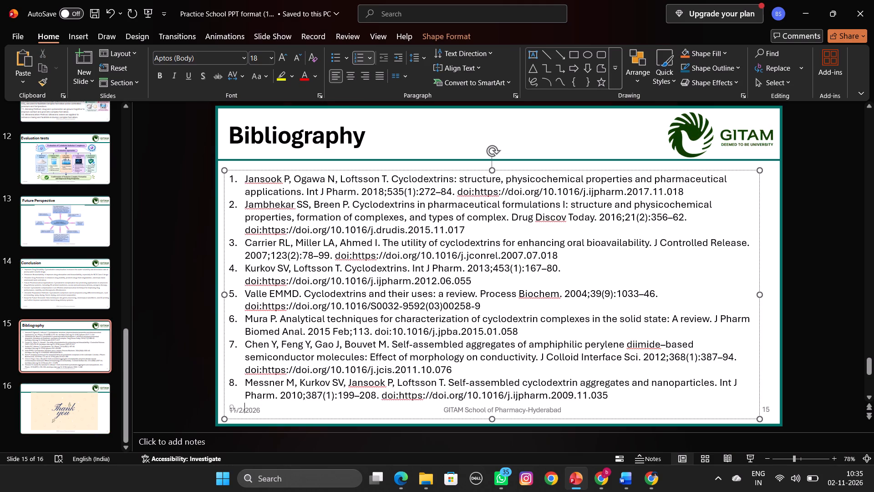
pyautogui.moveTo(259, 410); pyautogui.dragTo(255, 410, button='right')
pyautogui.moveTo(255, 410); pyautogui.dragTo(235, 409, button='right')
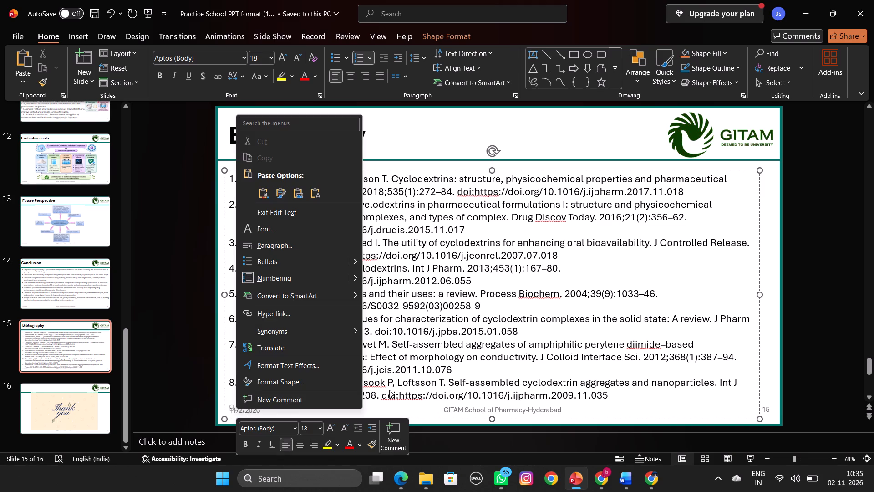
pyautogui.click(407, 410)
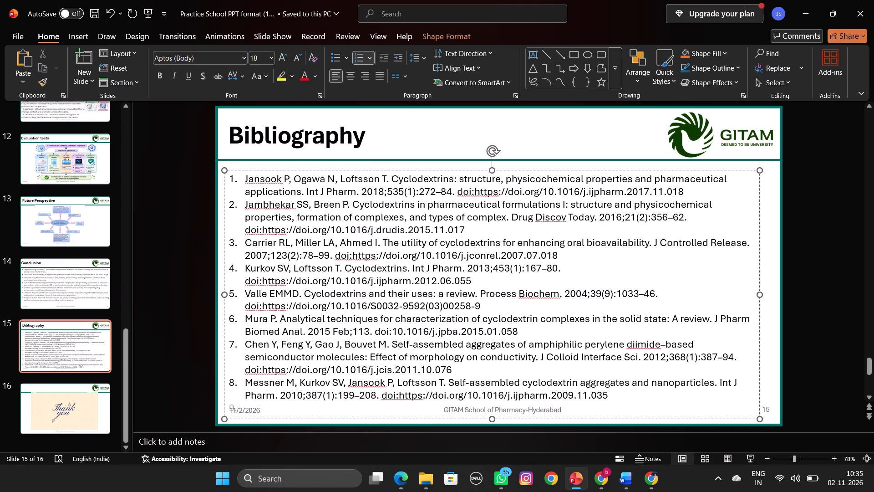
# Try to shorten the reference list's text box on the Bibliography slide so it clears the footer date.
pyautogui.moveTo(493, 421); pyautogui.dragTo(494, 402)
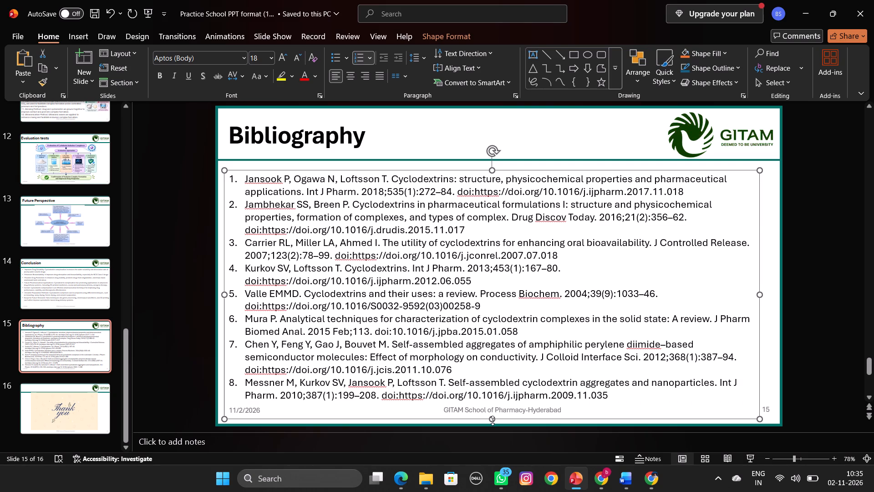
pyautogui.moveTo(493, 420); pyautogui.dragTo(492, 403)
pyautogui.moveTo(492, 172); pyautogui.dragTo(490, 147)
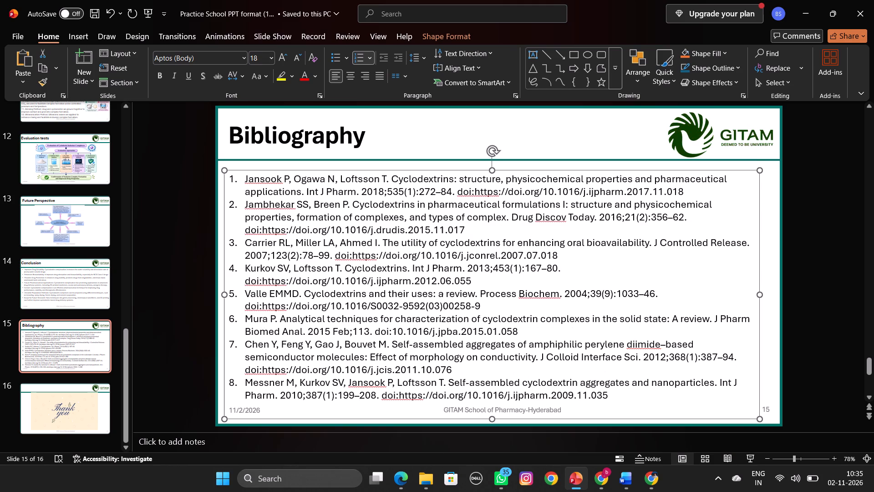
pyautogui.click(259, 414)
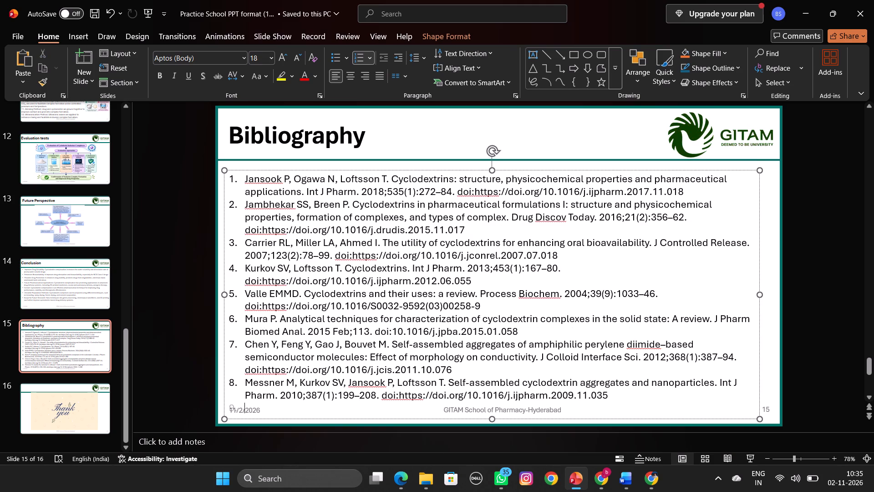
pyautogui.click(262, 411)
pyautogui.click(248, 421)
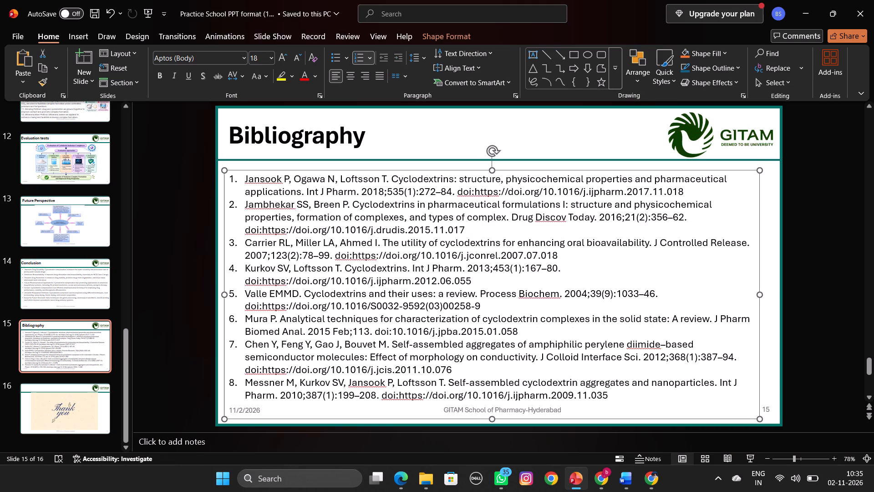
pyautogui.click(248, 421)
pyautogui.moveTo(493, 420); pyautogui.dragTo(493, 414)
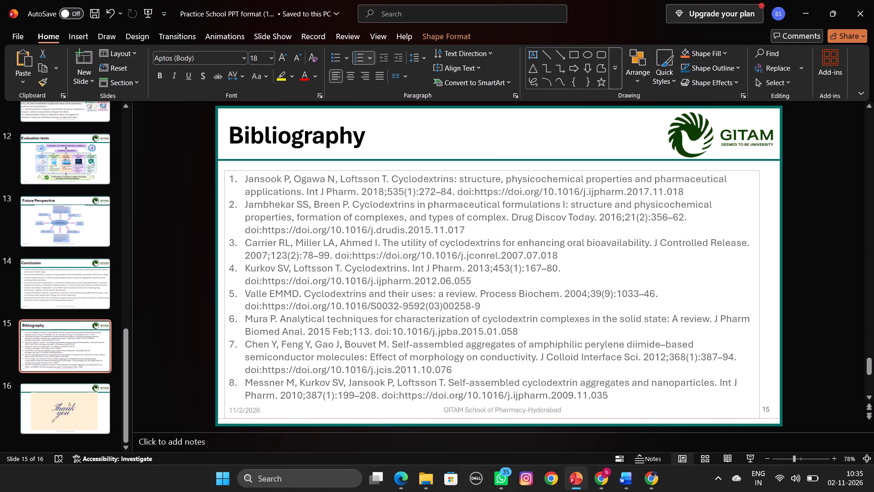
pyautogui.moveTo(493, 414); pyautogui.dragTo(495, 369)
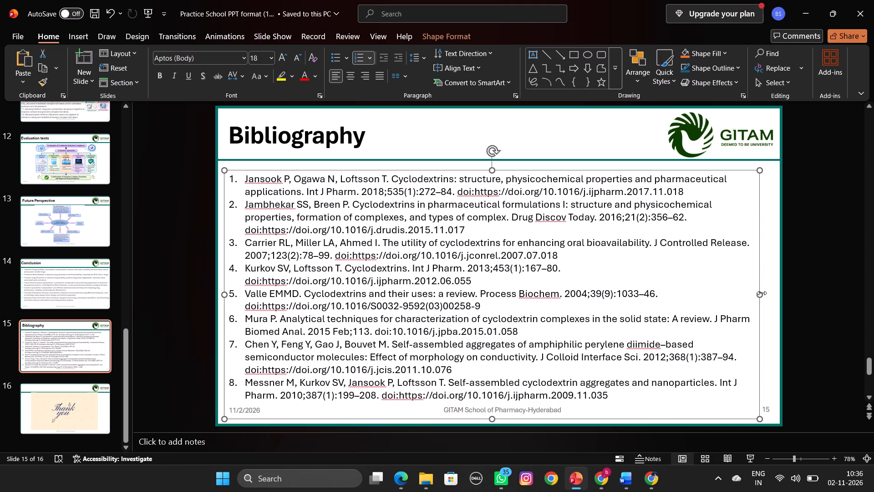
# Resize the Bibliography slide's reference list box to start at the green header line and extend just past the slide's right edge.
pyautogui.moveTo(760, 293); pyautogui.dragTo(732, 287)
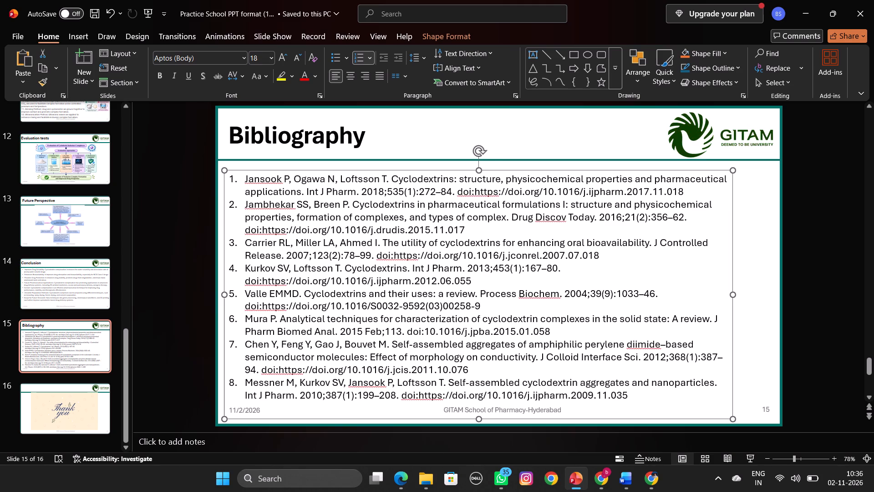
pyautogui.moveTo(733, 416); pyautogui.dragTo(724, 390)
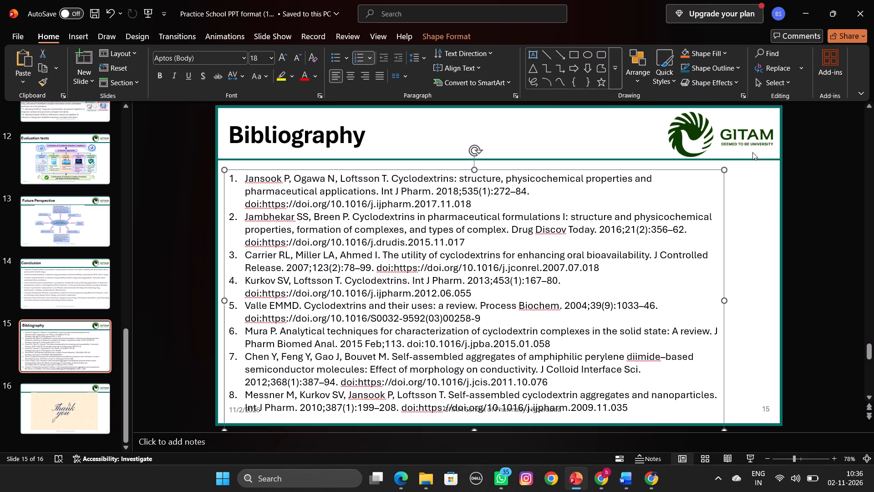
pyautogui.moveTo(725, 170); pyautogui.dragTo(774, 162)
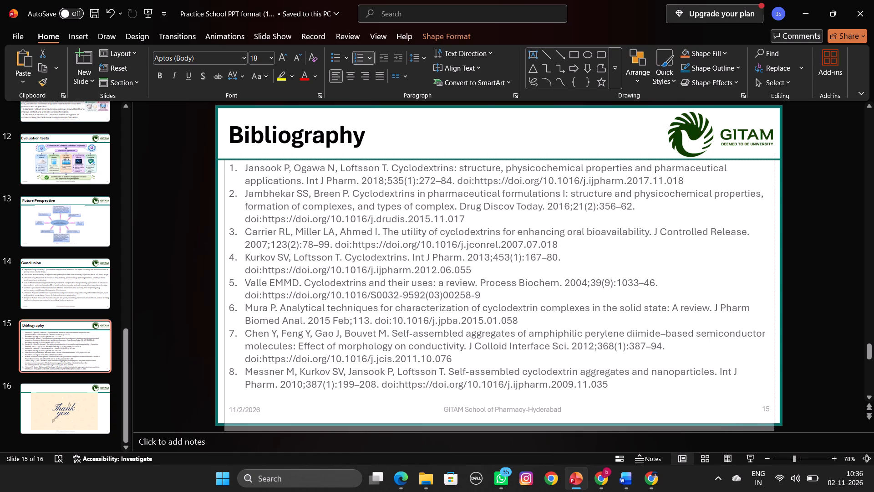
pyautogui.moveTo(774, 162); pyautogui.dragTo(785, 162)
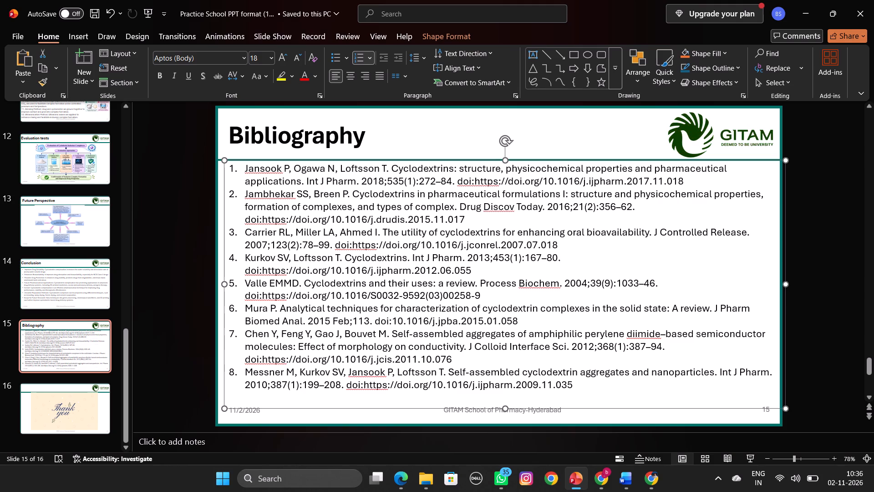
# Delete the footer date on the Bibliography slide 15.
pyautogui.doubleClick(254, 413)
pyautogui.press('BackSpace')
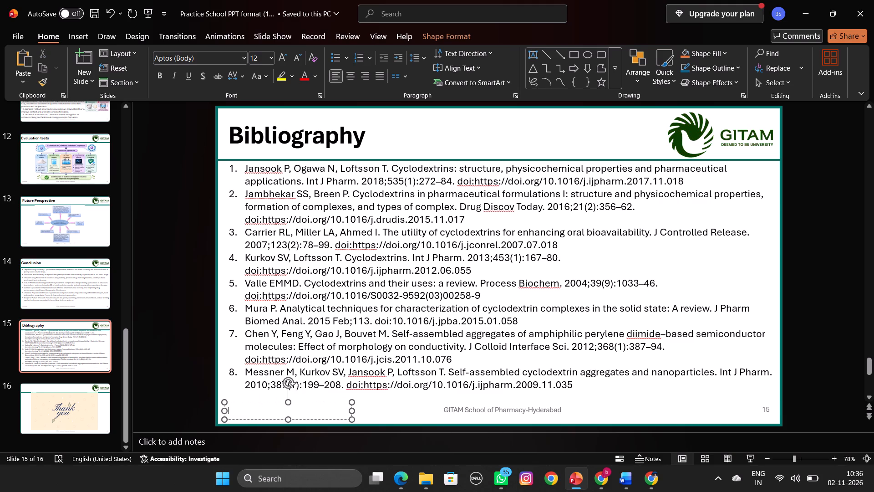
# Narrow the Bibliography slide's reference list box slightly so its right side stays within the slide.
pyautogui.click(606, 325)
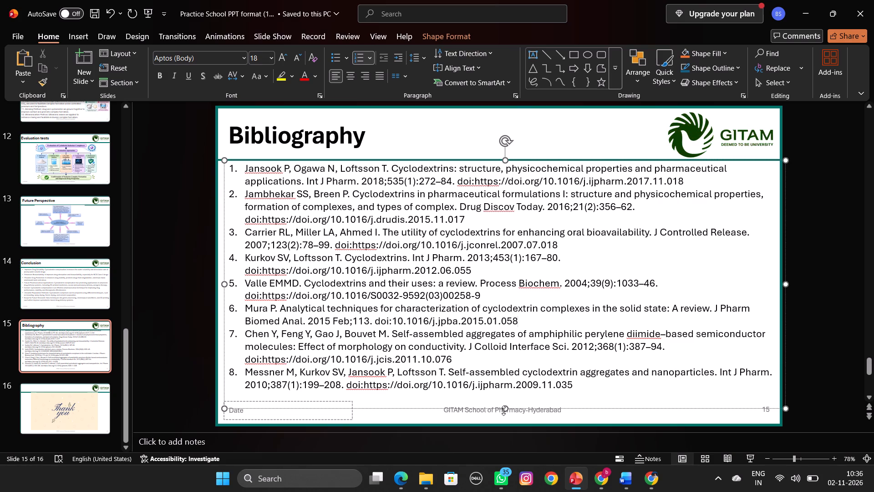
pyautogui.moveTo(503, 410); pyautogui.dragTo(503, 416)
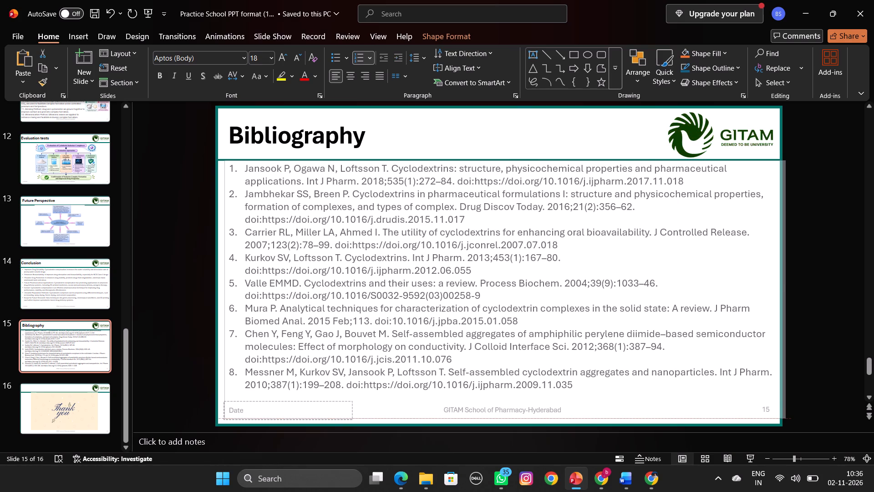
pyautogui.moveTo(783, 285); pyautogui.dragTo(780, 283)
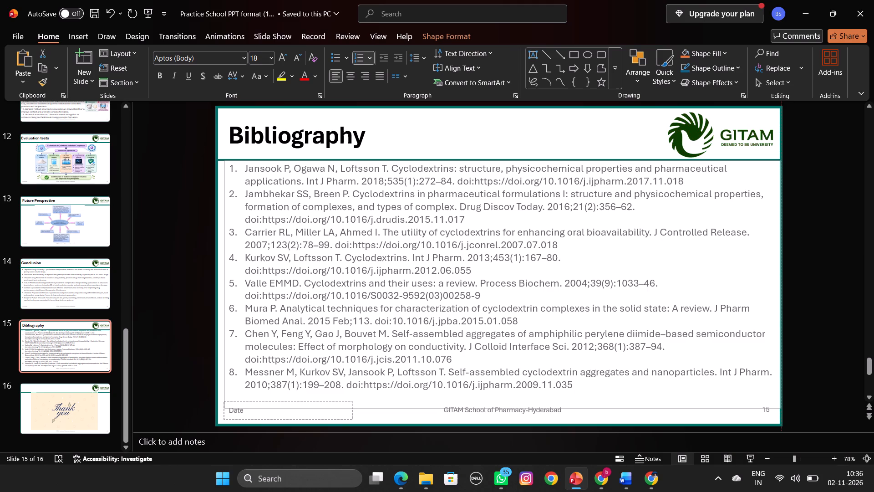
pyautogui.moveTo(780, 283); pyautogui.dragTo(777, 282)
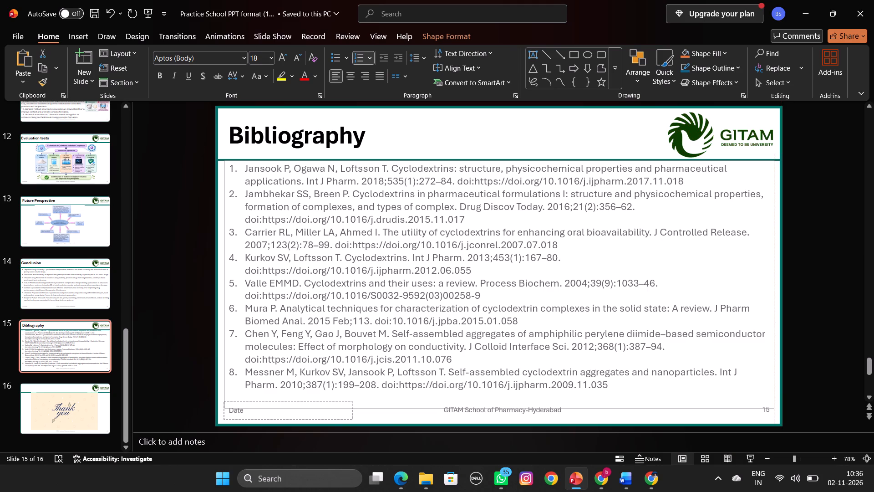
pyautogui.moveTo(777, 282); pyautogui.dragTo(777, 285)
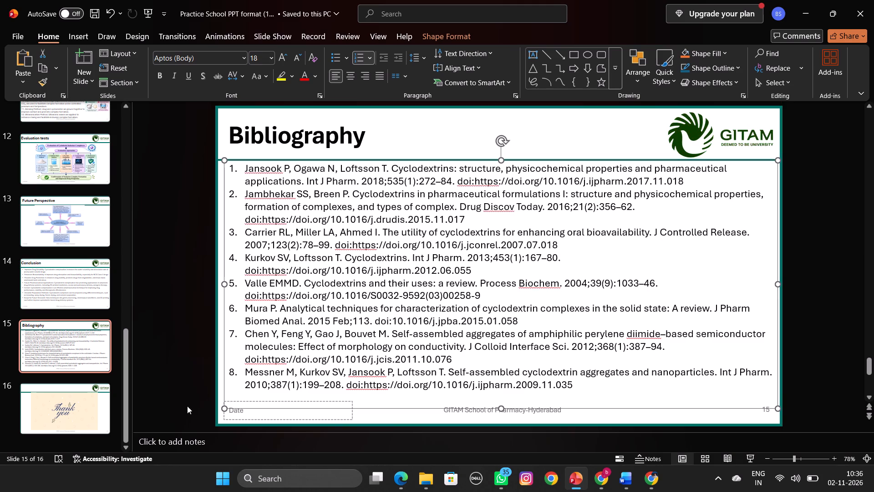
pyautogui.click(69, 338)
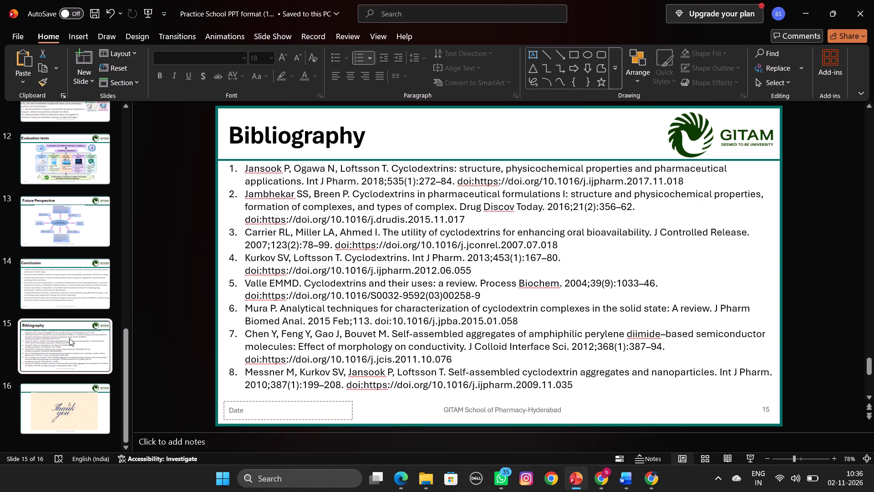
# Try to select the footer date on the Conclusion slide 14.
pyautogui.click(55, 296)
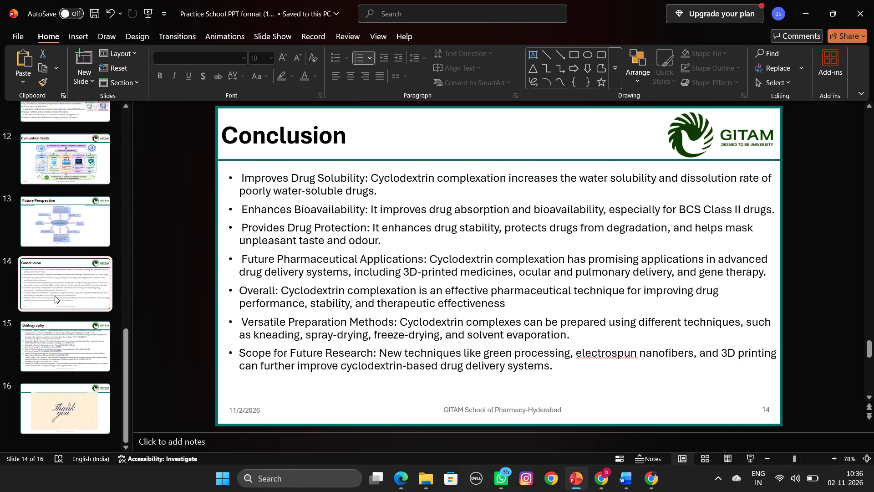
pyautogui.click(256, 410)
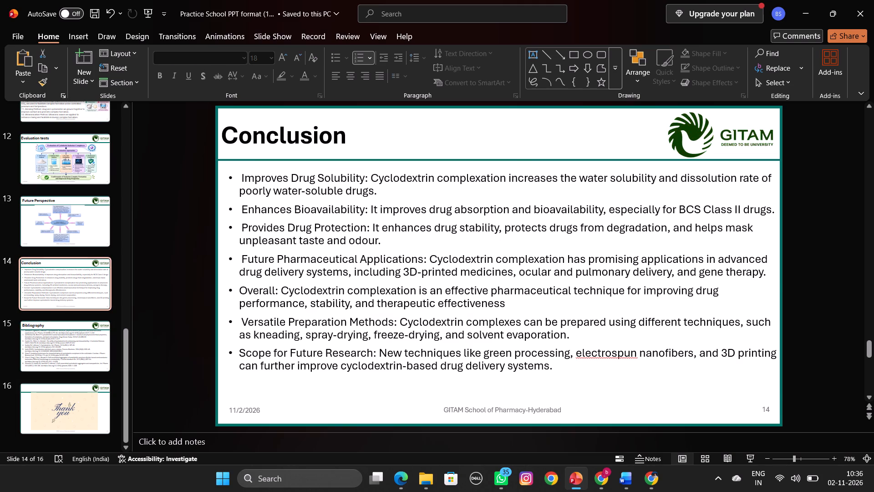
pyautogui.doubleClick(258, 410)
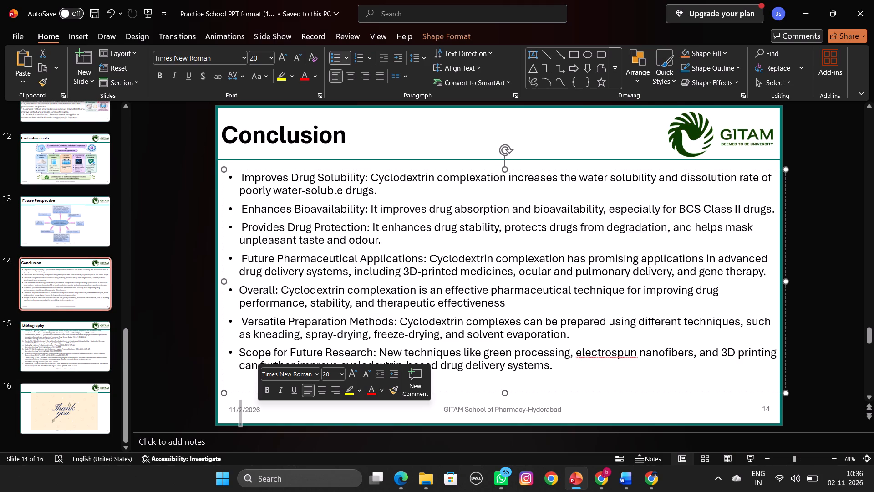
pyautogui.doubleClick(249, 405)
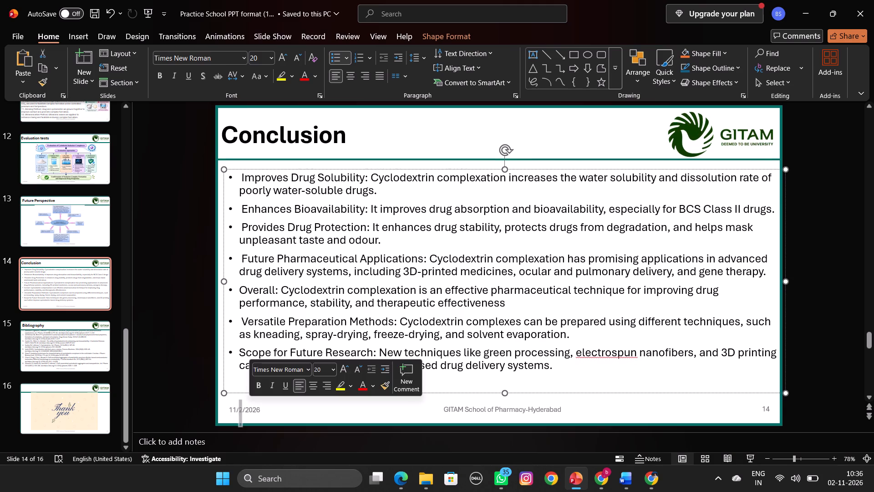
pyautogui.doubleClick(249, 412)
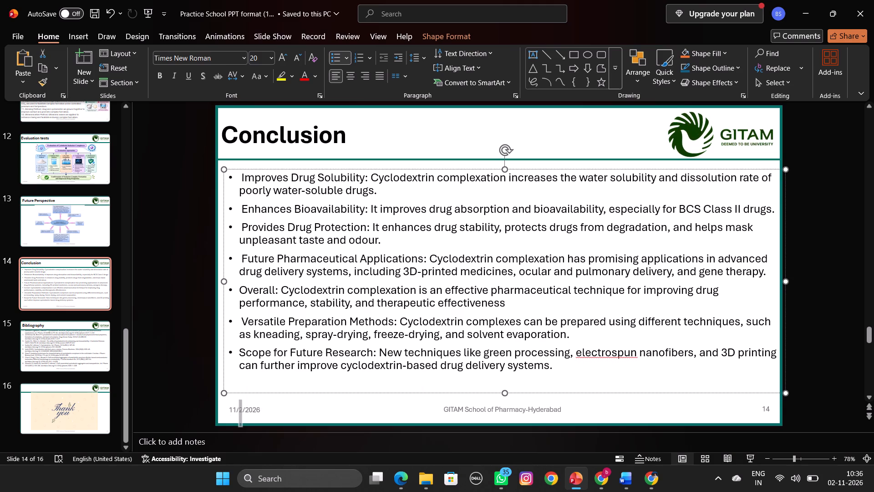
pyautogui.click(259, 409)
pyautogui.moveTo(259, 409); pyautogui.dragTo(227, 412)
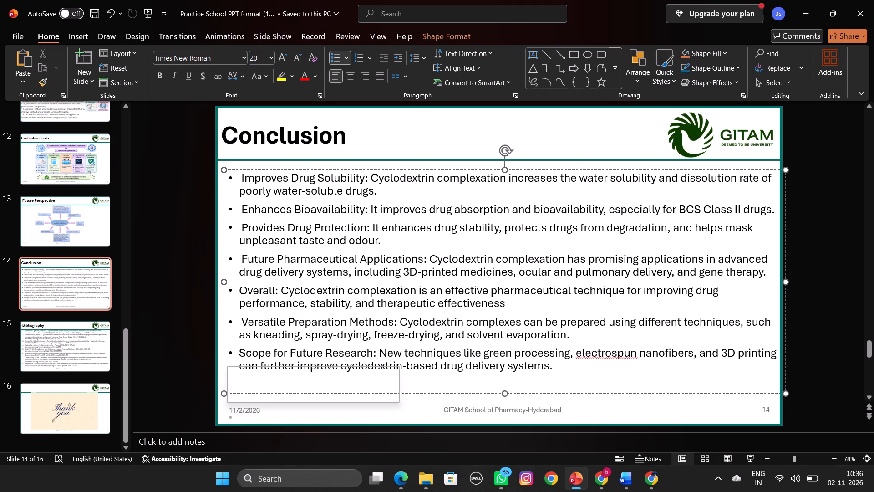
pyautogui.click(227, 412)
pyautogui.doubleClick(250, 409)
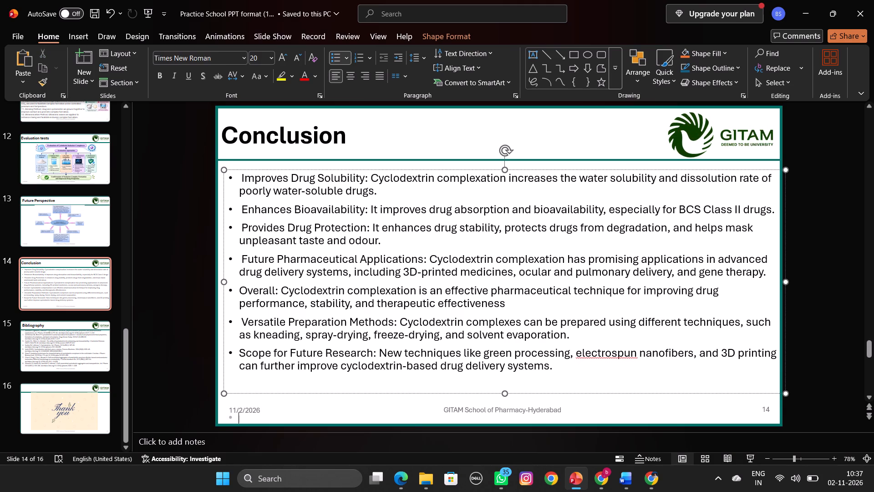
pyautogui.doubleClick(250, 409)
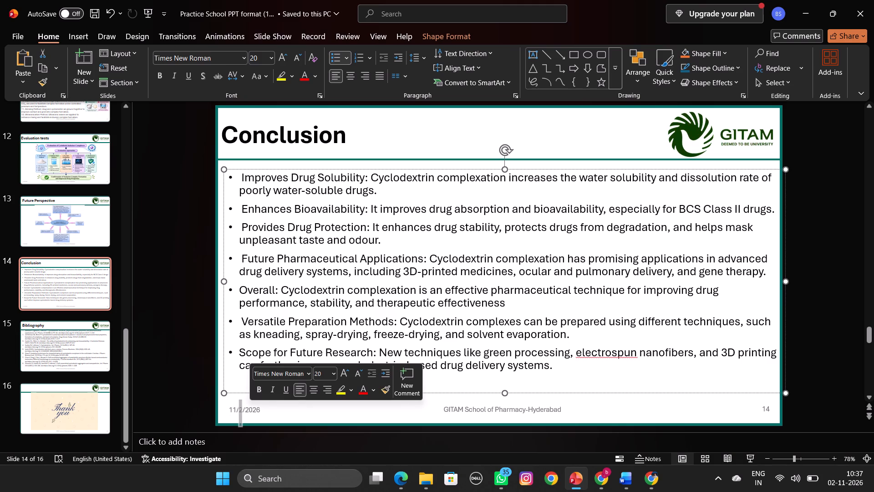
pyautogui.click(259, 409)
pyautogui.click(259, 409)
pyautogui.doubleClick(259, 409)
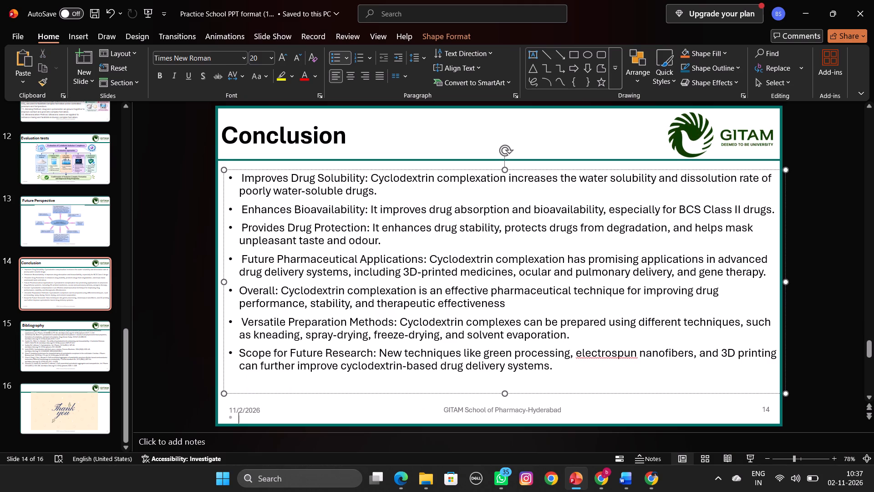
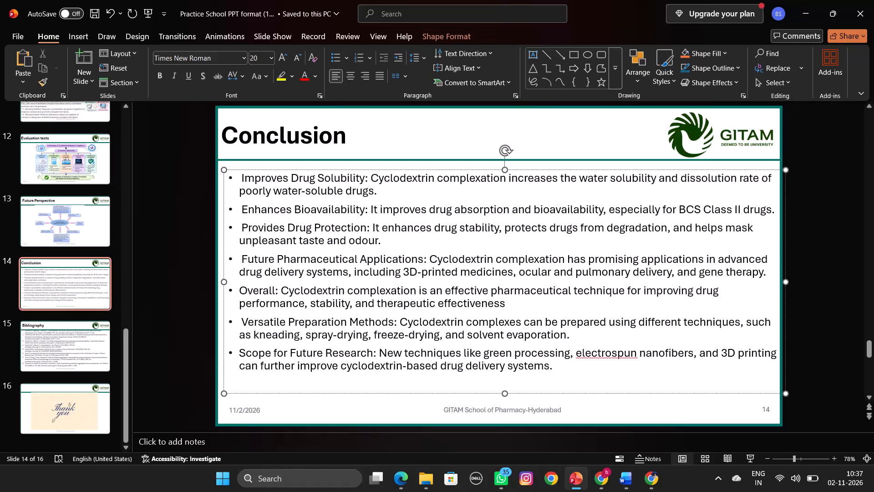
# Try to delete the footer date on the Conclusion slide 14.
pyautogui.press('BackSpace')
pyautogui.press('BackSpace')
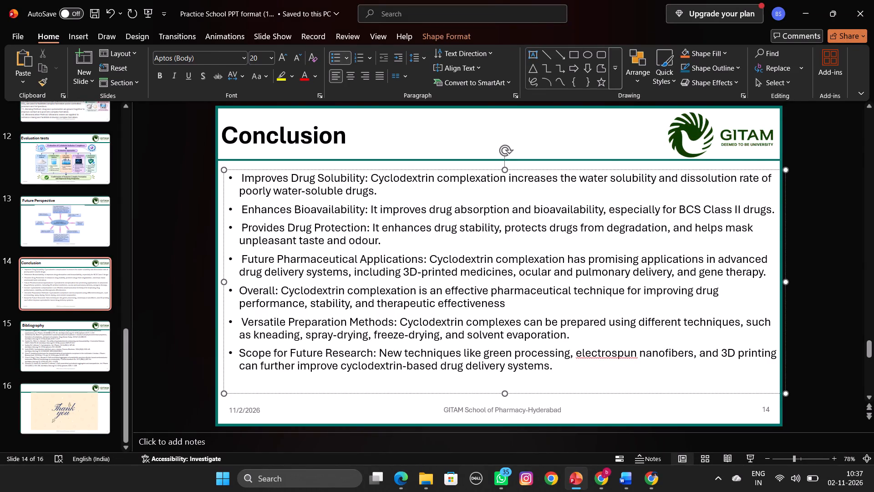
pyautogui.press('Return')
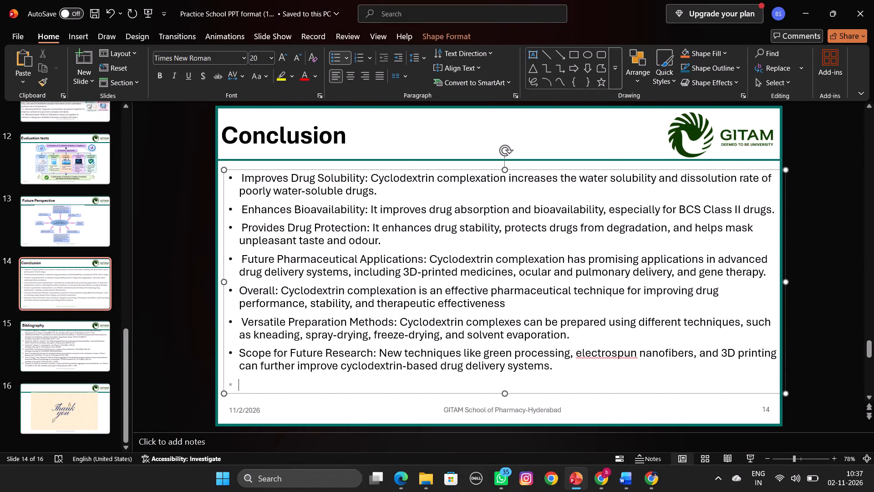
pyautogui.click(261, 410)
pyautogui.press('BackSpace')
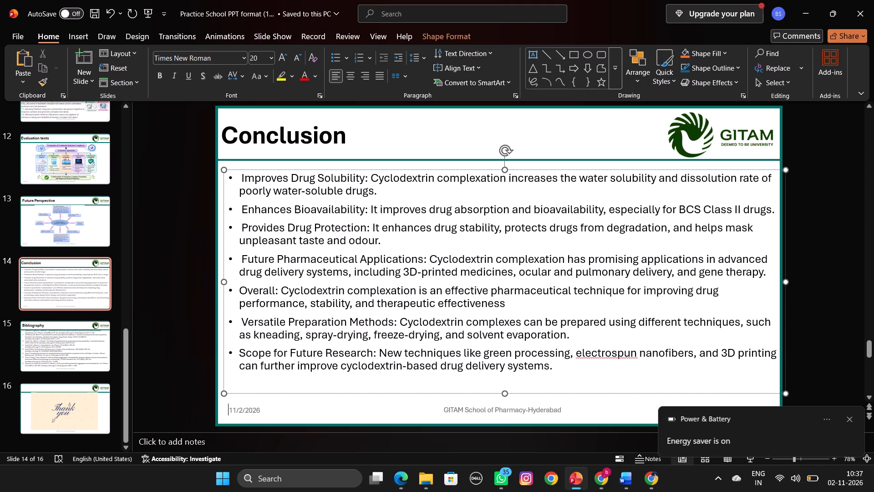
# Shorten the Conclusion slide's bullet text box from below so it ends just under the last bullet, clear of the footer.
pyautogui.moveTo(505, 393); pyautogui.dragTo(504, 387)
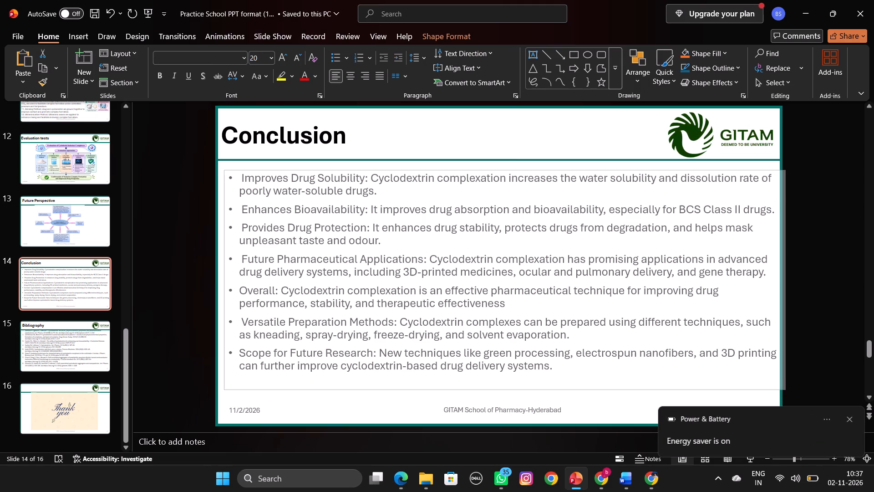
pyautogui.moveTo(504, 387); pyautogui.dragTo(503, 380)
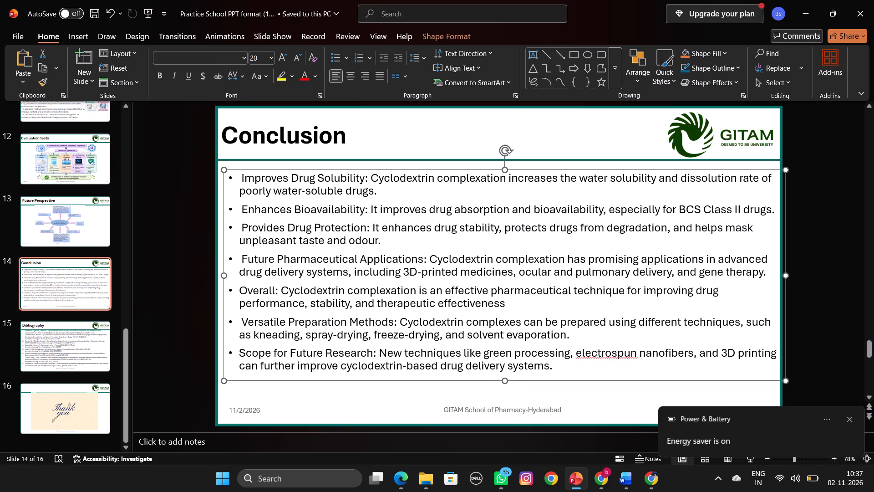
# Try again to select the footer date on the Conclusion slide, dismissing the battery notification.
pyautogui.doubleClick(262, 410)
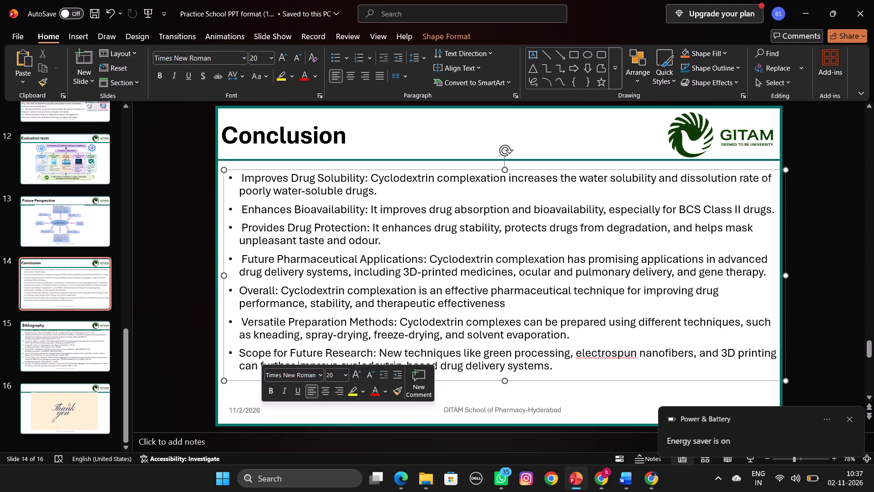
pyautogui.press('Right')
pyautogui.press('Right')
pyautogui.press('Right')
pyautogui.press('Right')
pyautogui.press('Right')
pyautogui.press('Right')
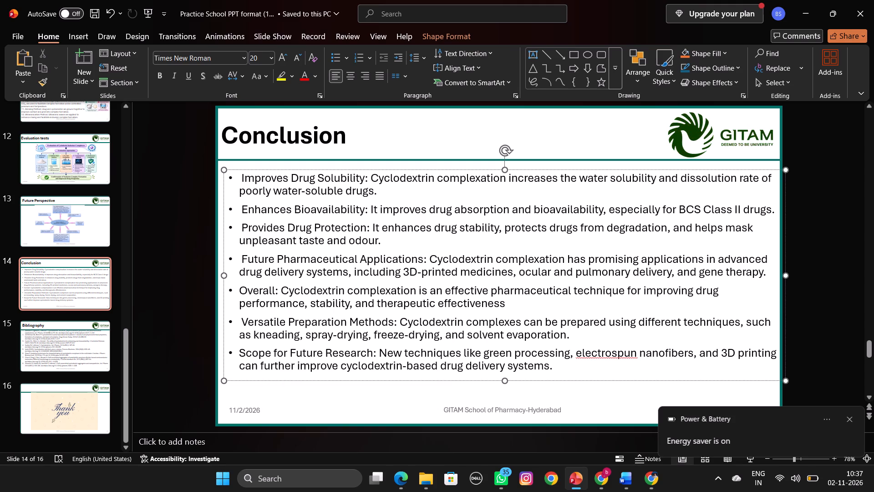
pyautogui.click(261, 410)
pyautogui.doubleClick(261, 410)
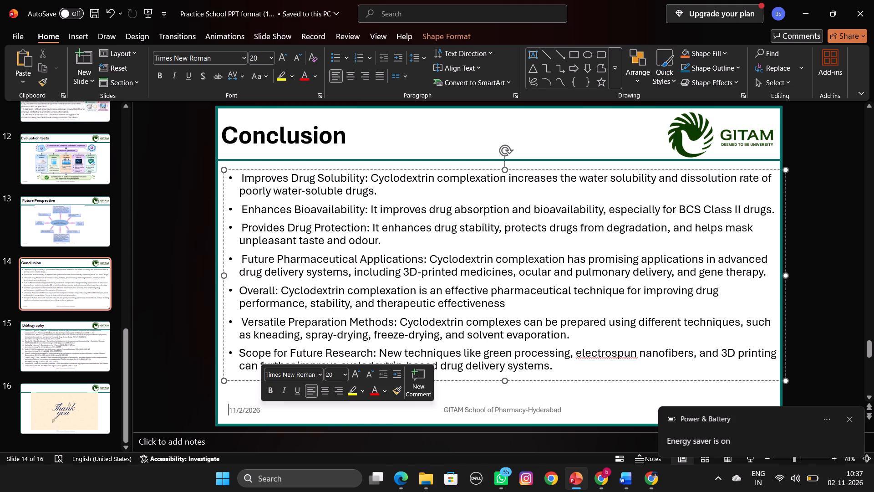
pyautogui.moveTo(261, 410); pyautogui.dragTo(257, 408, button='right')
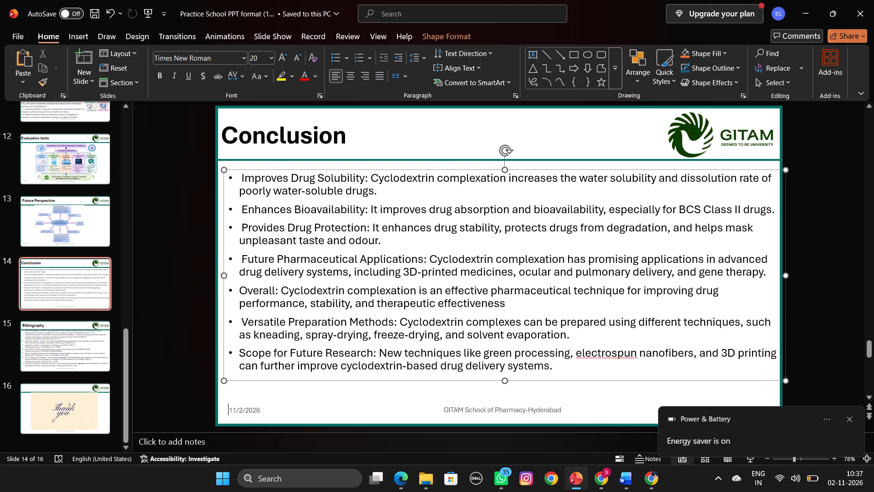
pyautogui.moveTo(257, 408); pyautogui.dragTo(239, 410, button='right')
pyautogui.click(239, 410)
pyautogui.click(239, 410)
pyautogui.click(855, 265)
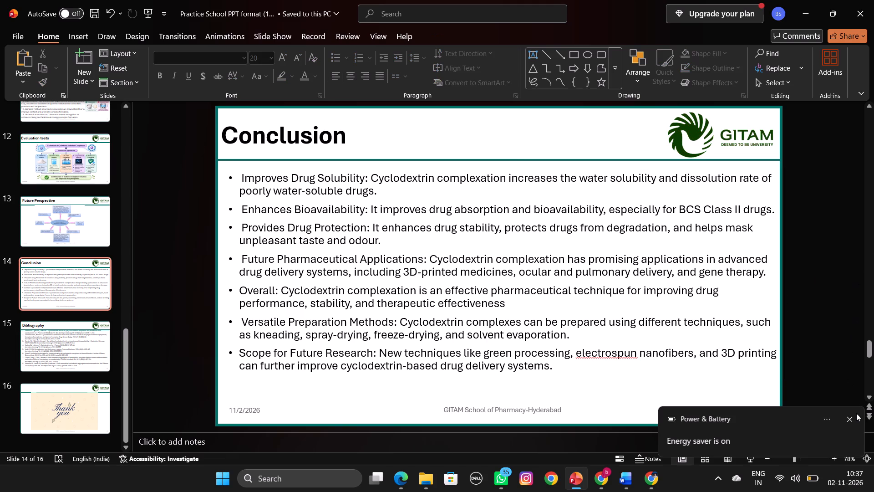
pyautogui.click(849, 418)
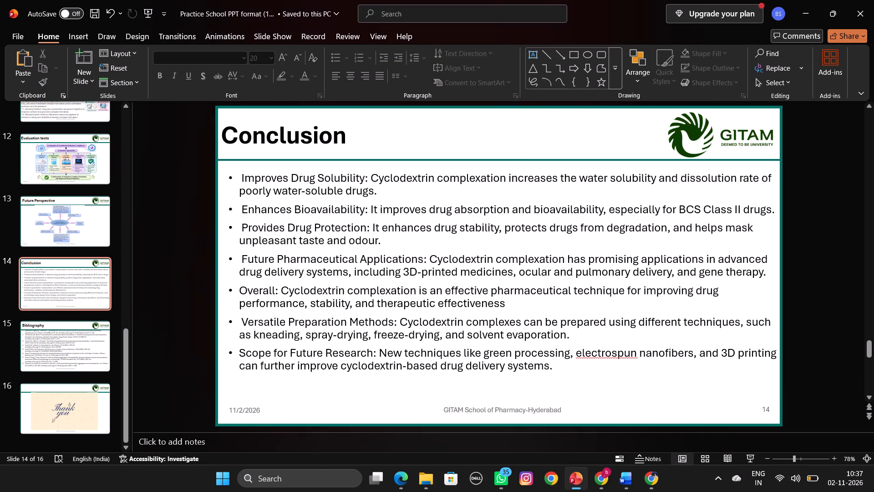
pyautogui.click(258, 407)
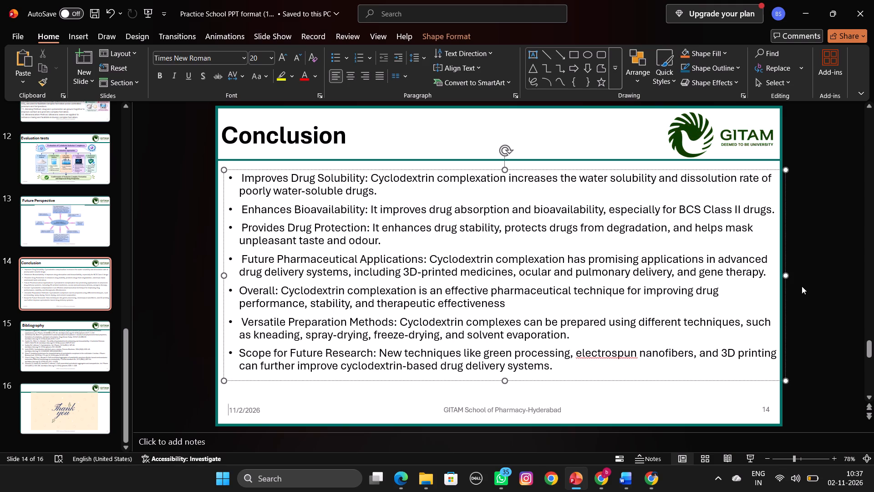
# Narrow the Conclusion slide's bullet text box slightly so its right side lines up with the slide's right edge.
pyautogui.moveTo(788, 276); pyautogui.dragTo(780, 279)
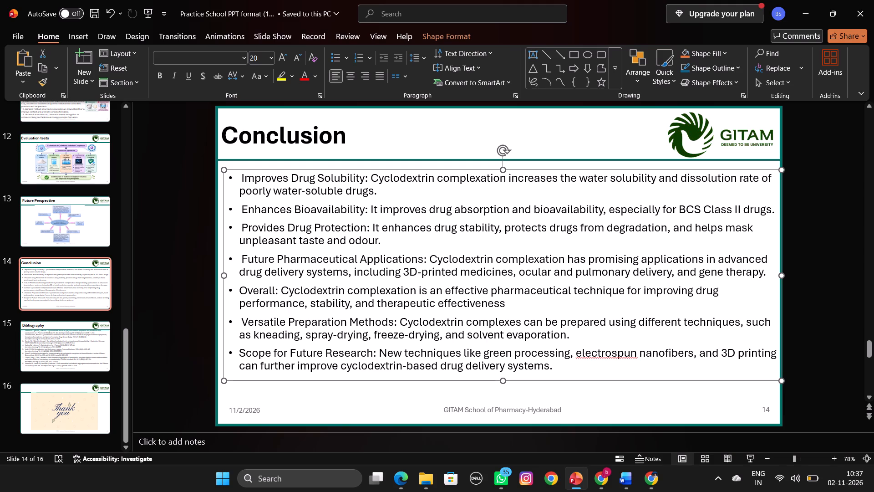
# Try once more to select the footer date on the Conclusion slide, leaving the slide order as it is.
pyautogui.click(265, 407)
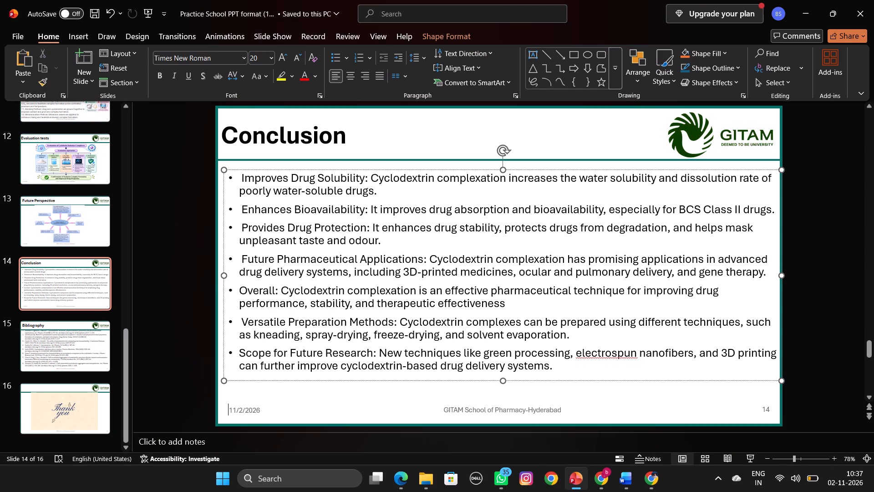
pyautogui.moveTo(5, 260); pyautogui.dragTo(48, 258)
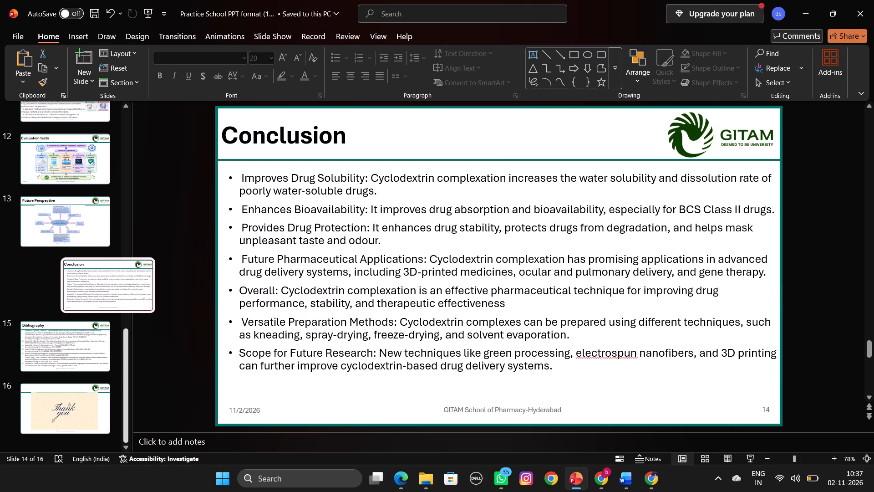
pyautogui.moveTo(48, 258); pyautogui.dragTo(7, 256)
# Check slide 6 for a footer date and delete the footer date on the Survey of literatures slide 5.
pyautogui.scroll(1, 56, 220)
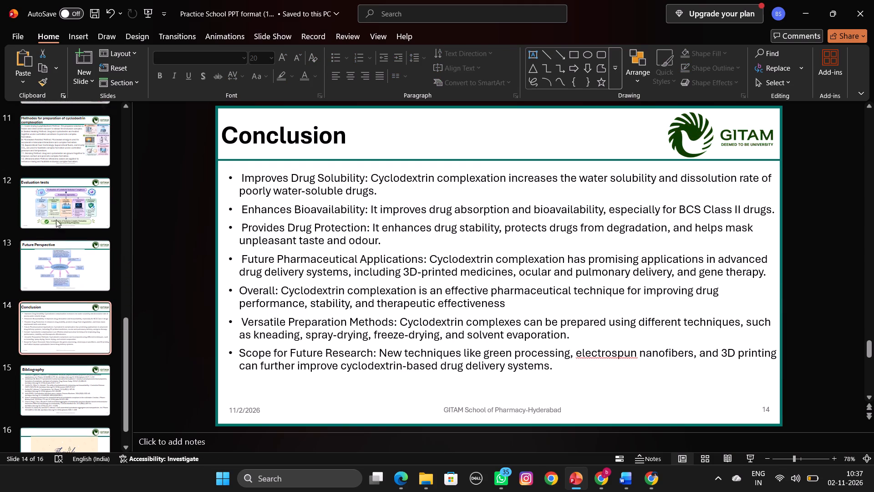
pyautogui.scroll(5, 56, 220)
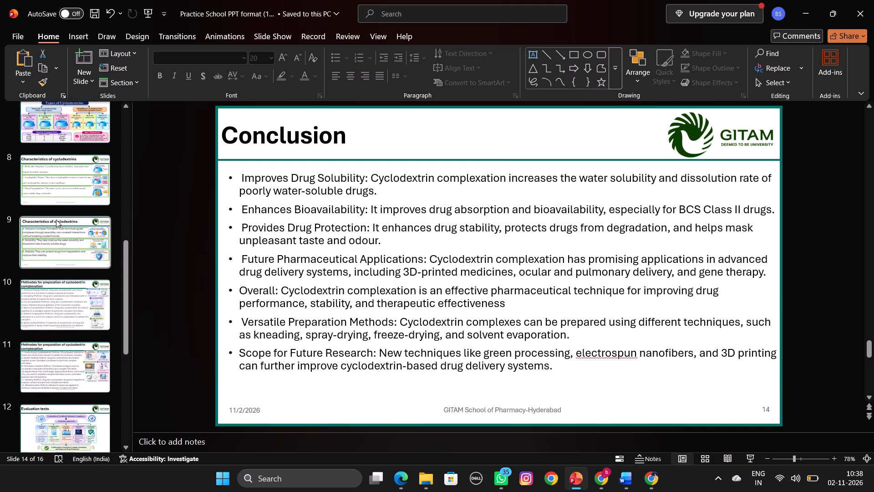
pyautogui.scroll(1, 56, 220)
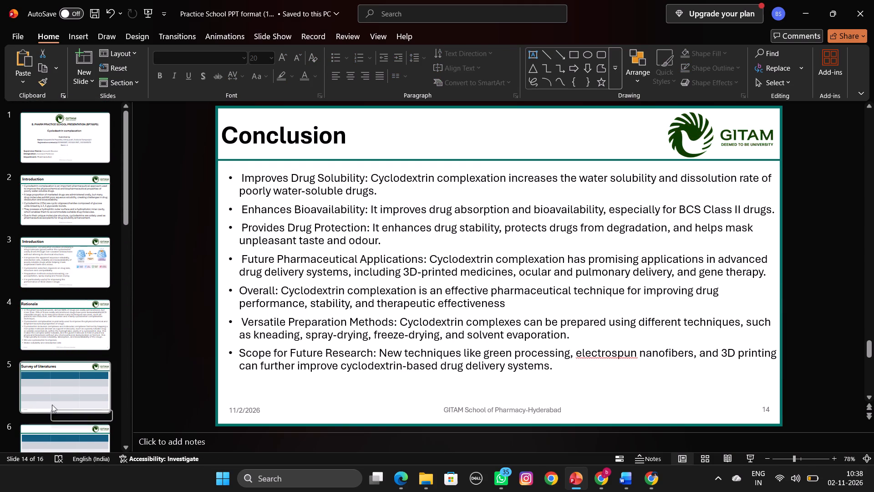
pyautogui.scroll(-1, 52, 425)
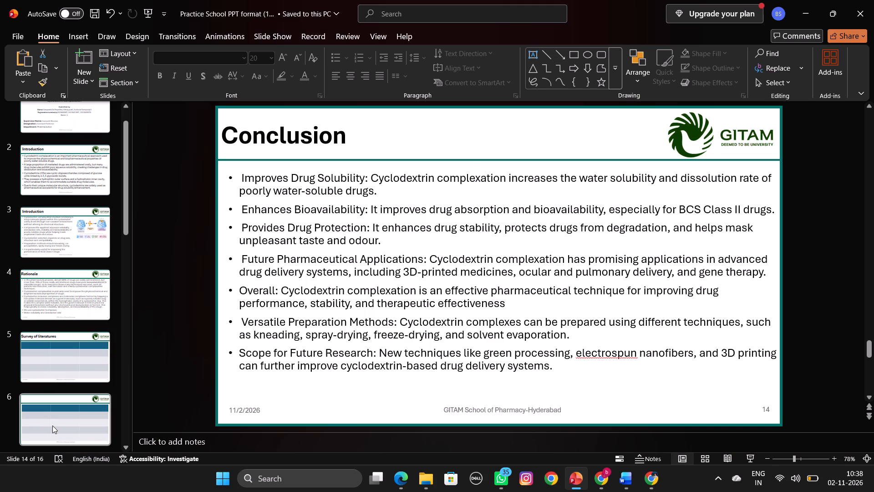
pyautogui.click(52, 425)
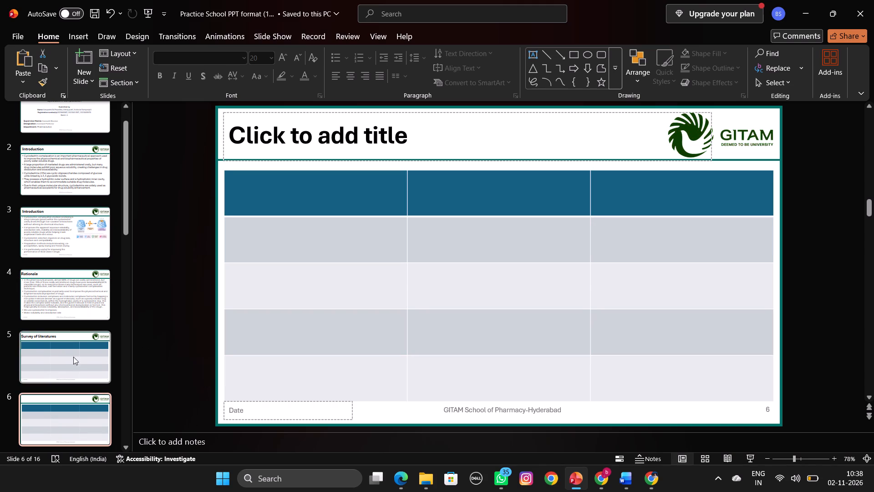
pyautogui.click(67, 361)
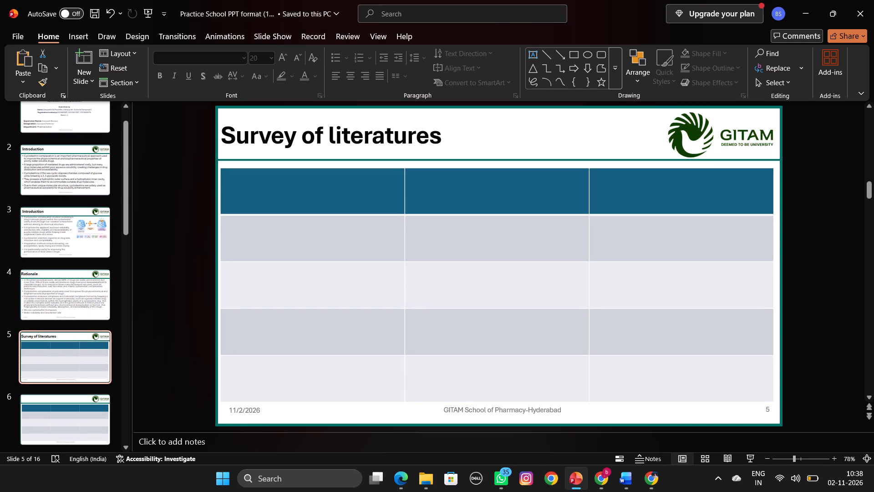
pyautogui.click(254, 409)
pyautogui.press('BackSpace')
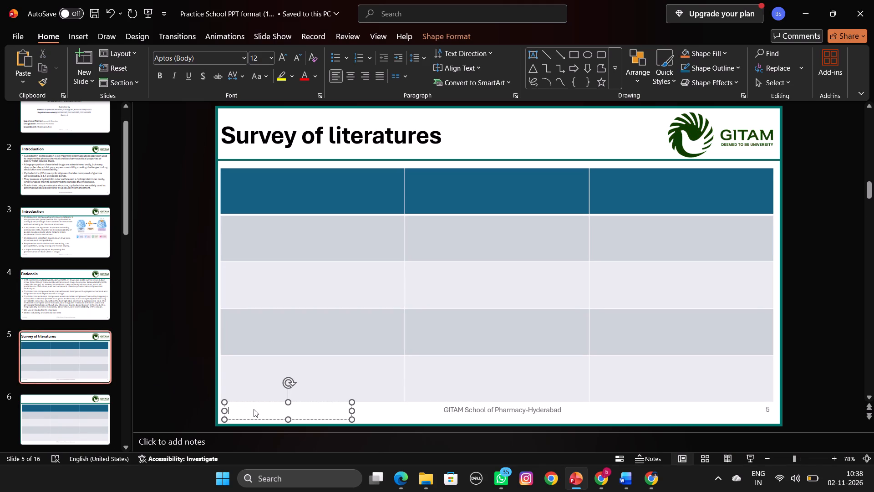
pyautogui.press('Up')
# Shorten the Rationale slide 4's bullet text box from below so it ends just above the footer date.
pyautogui.click(91, 303)
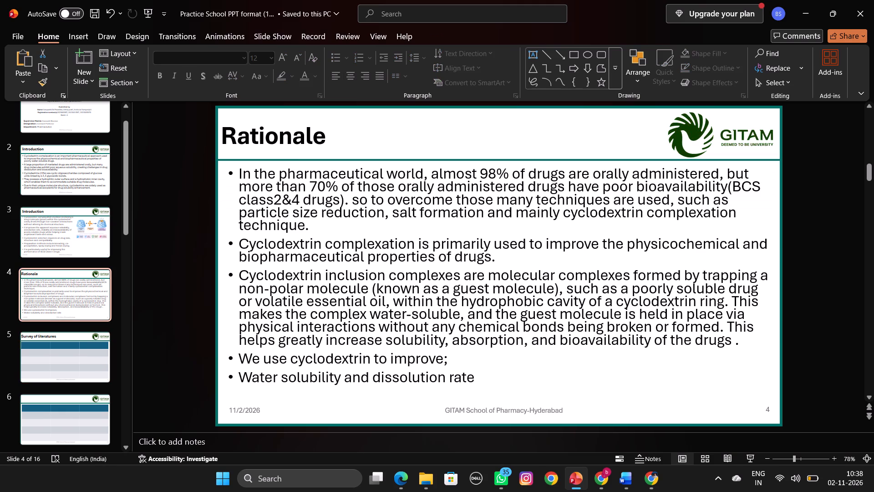
pyautogui.click(264, 410)
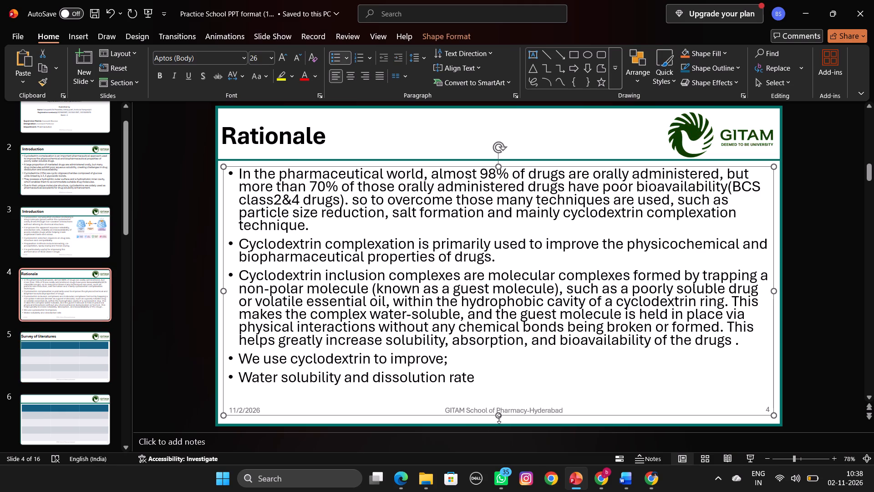
pyautogui.moveTo(498, 418); pyautogui.dragTo(498, 398)
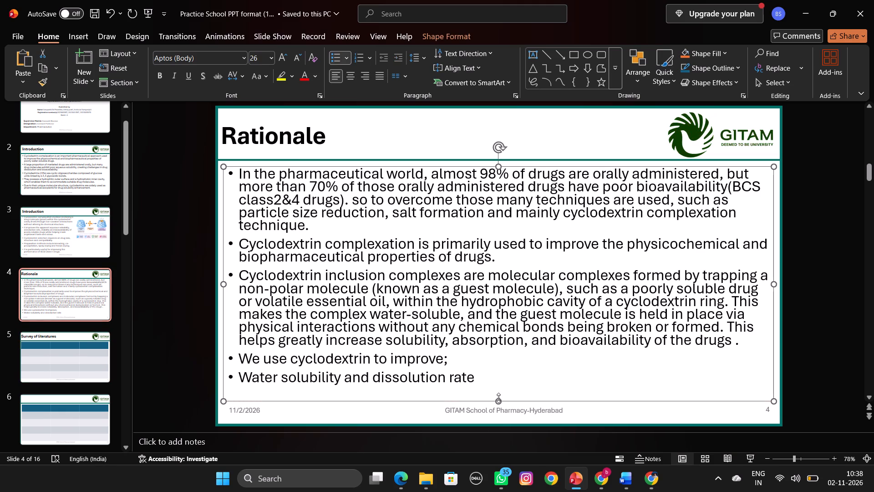
# Delete the footer date on the Rationale slide 4.
pyautogui.click(259, 410)
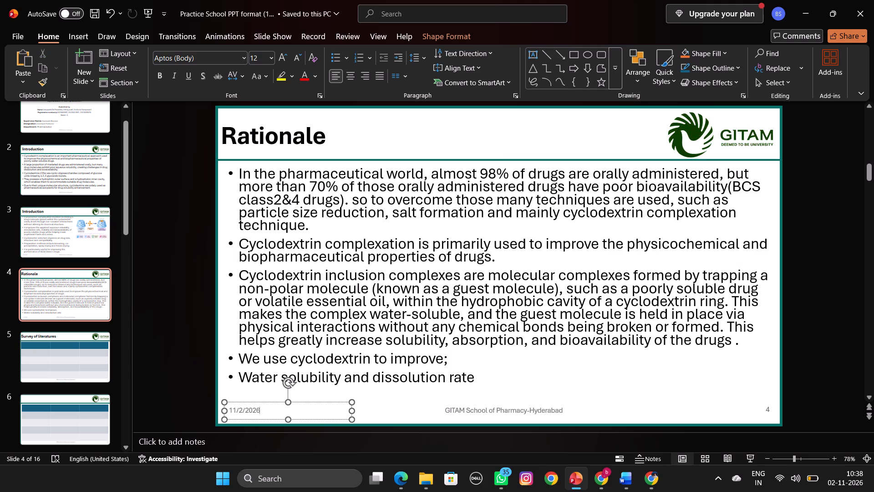
pyautogui.click(259, 410)
pyautogui.doubleClick(259, 410)
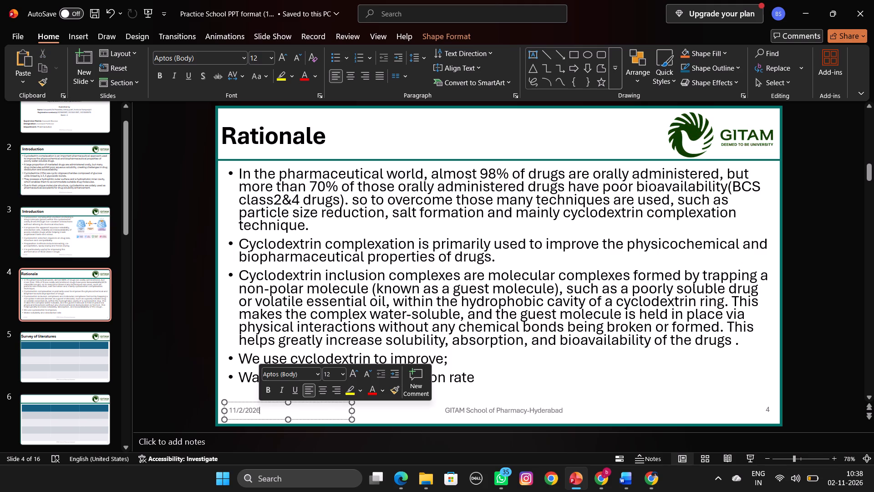
pyautogui.press('BackSpace')
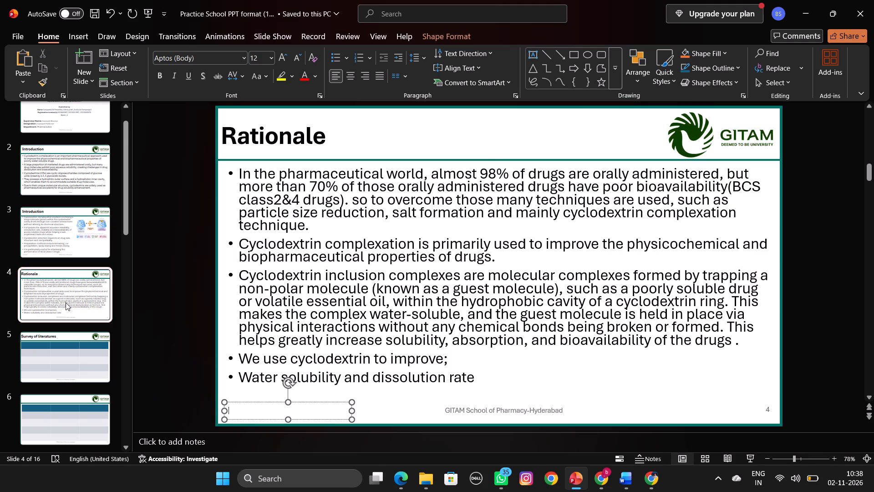
# Delete the footer date on the Introduction slide 3, below the bullet text box.
pyautogui.click(67, 250)
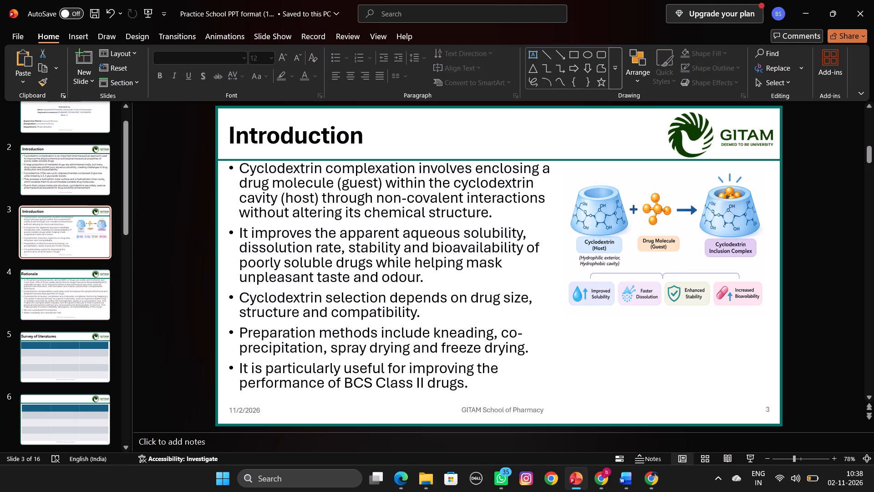
pyautogui.click(260, 410)
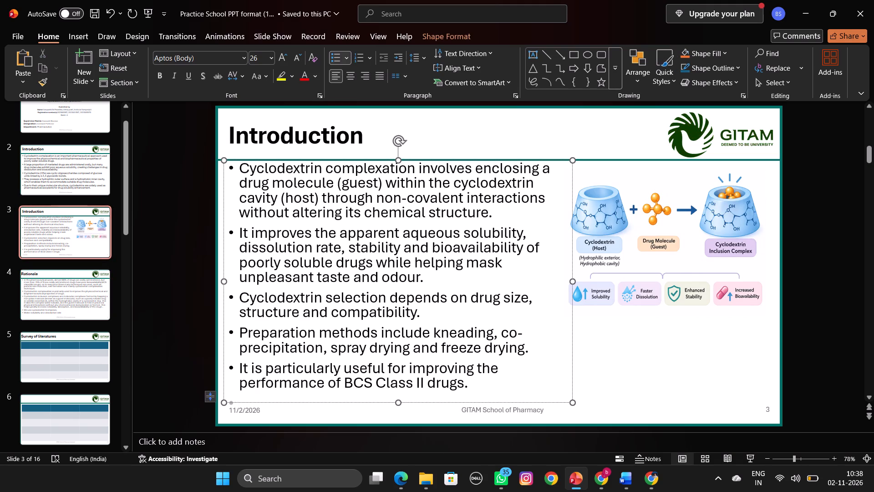
pyautogui.click(260, 410)
pyautogui.click(259, 410)
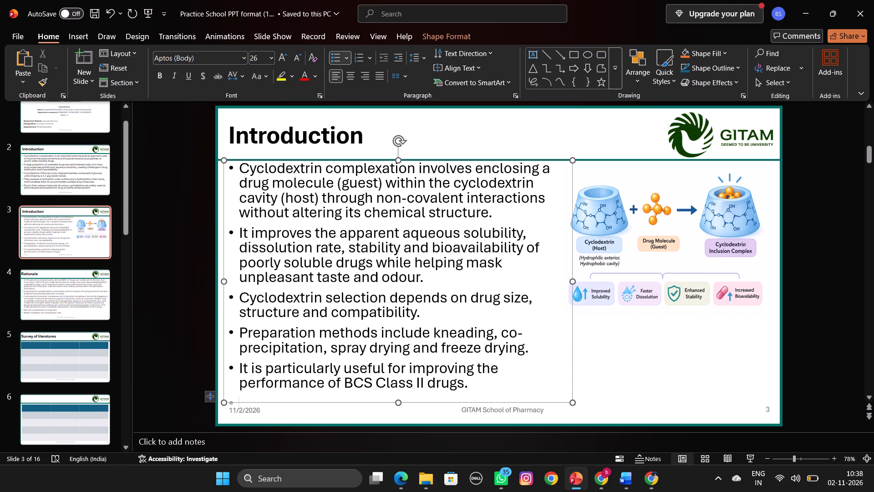
pyautogui.click(260, 412)
pyautogui.moveTo(260, 412); pyautogui.dragTo(394, 432)
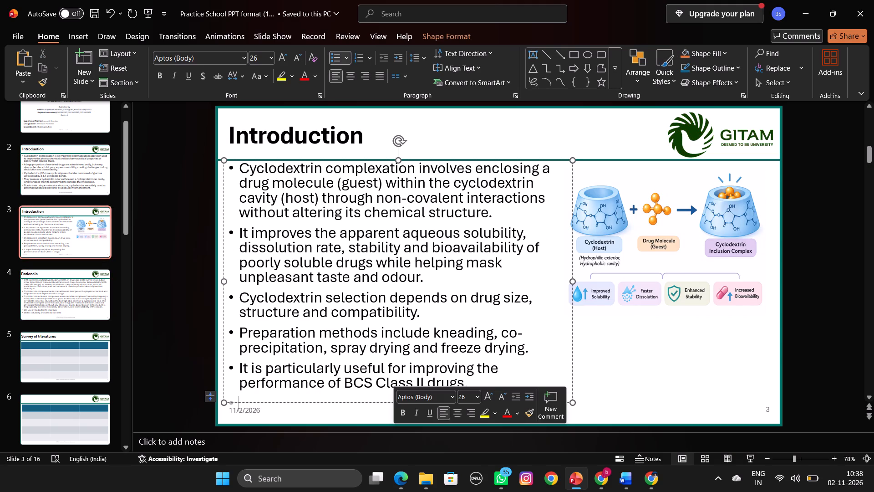
pyautogui.click(345, 418)
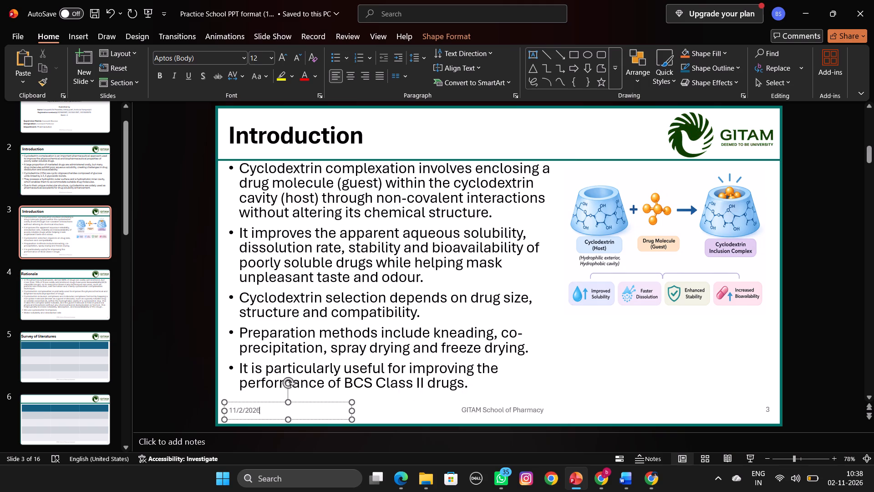
pyautogui.press('BackSpace')
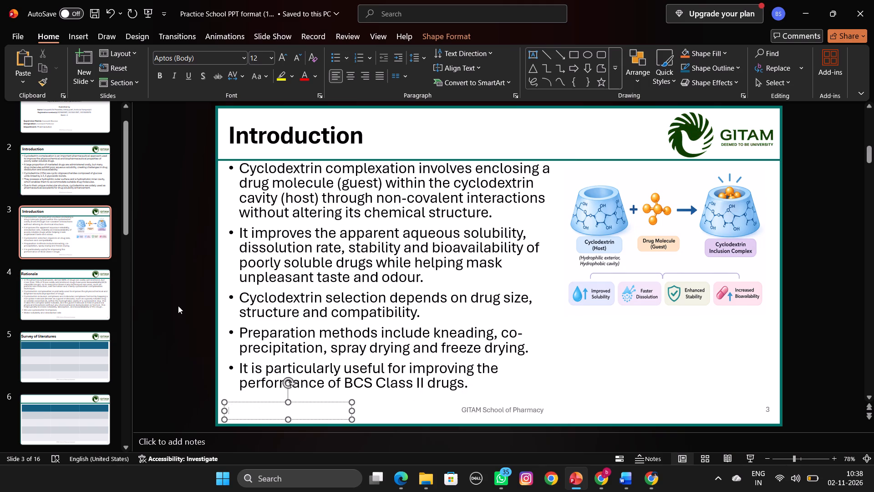
# Check slides 1 to 3 and slides 7 to 9 for remaining footer dates.
pyautogui.click(68, 227)
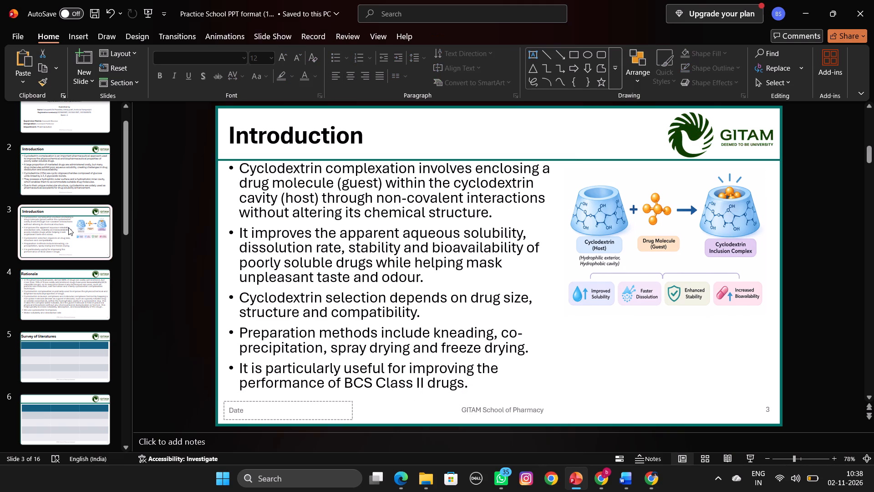
pyautogui.click(56, 184)
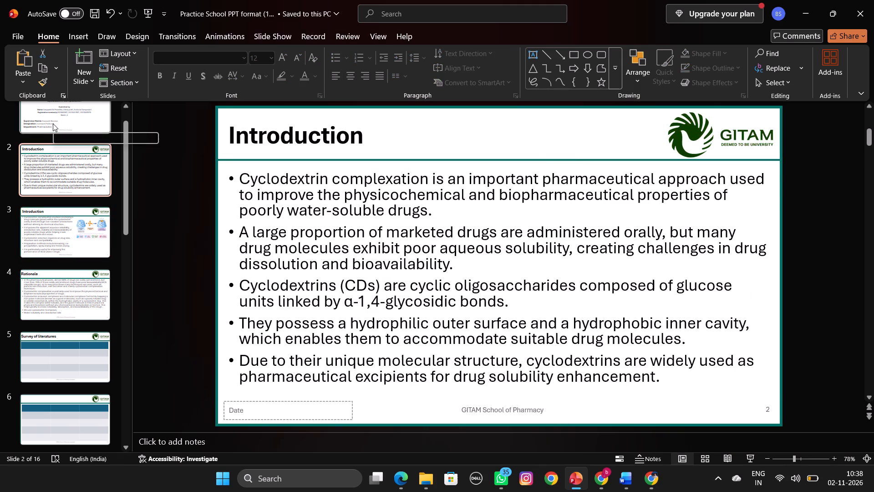
pyautogui.click(53, 123)
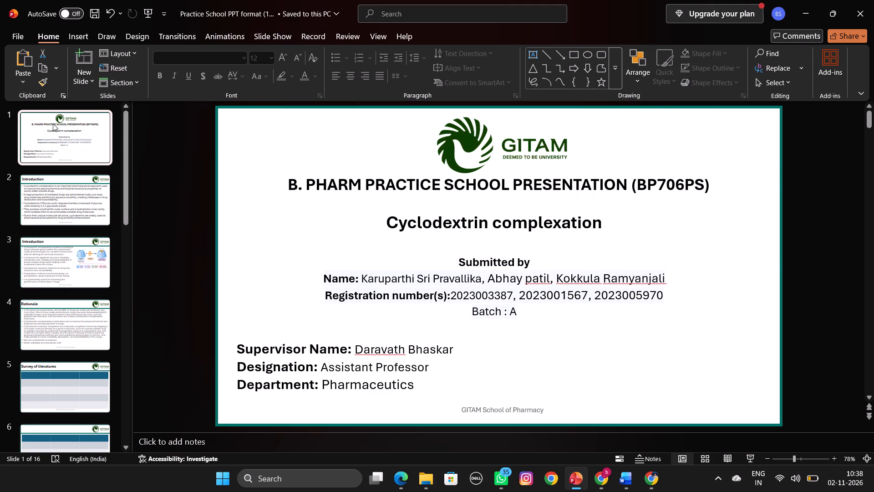
pyautogui.scroll(-1, 78, 313)
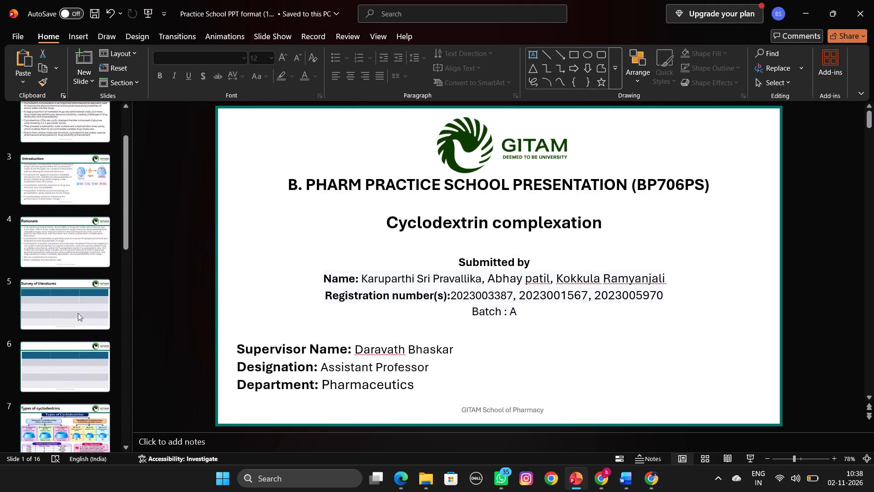
pyautogui.scroll(-2, 78, 313)
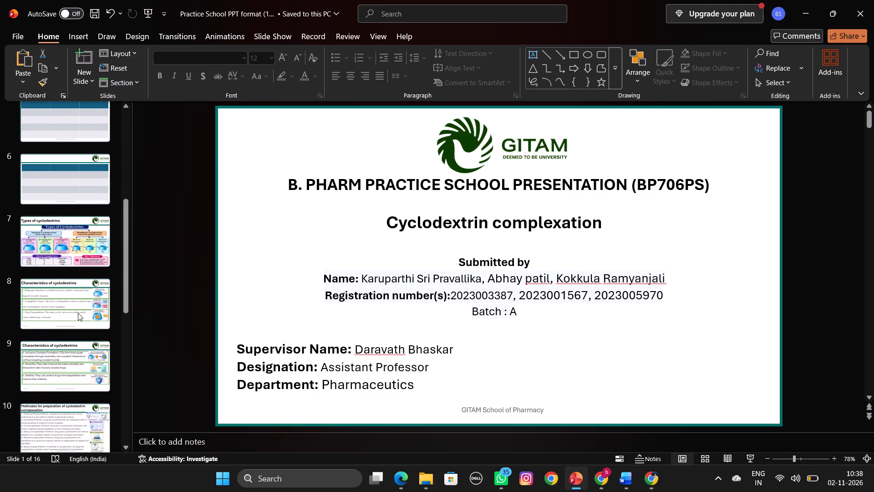
pyautogui.scroll(-1, 78, 313)
pyautogui.click(77, 234)
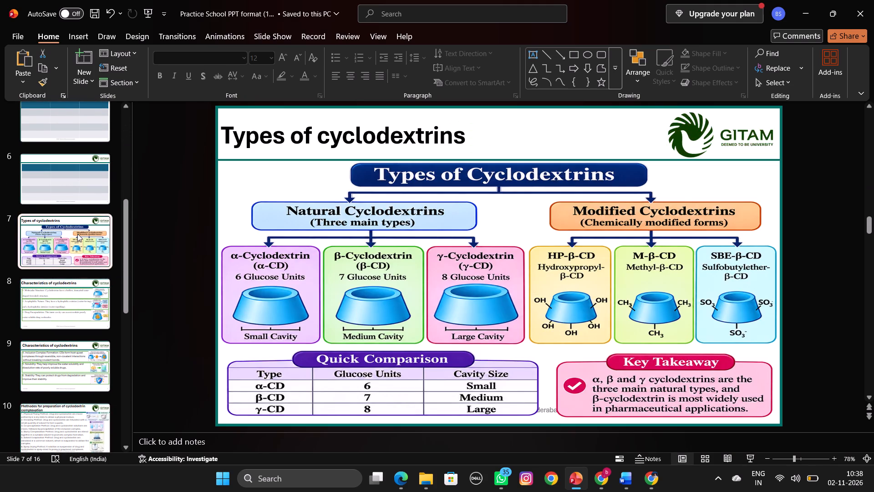
pyautogui.click(56, 292)
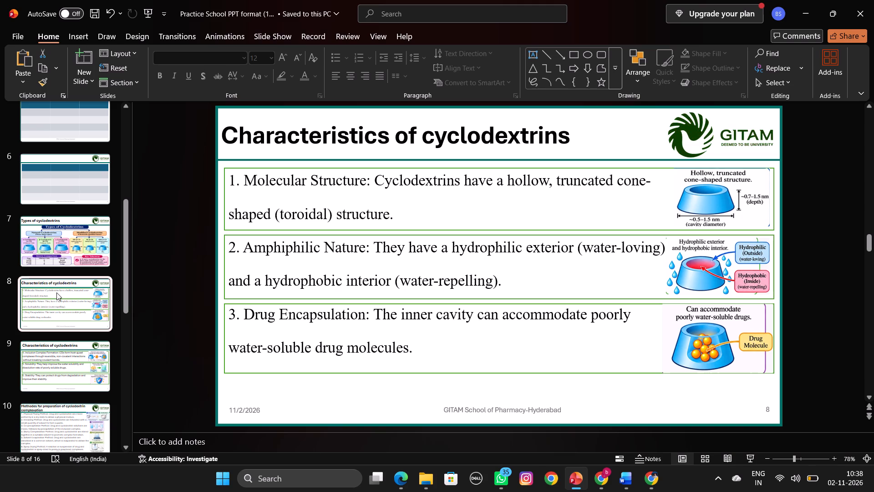
pyautogui.click(61, 364)
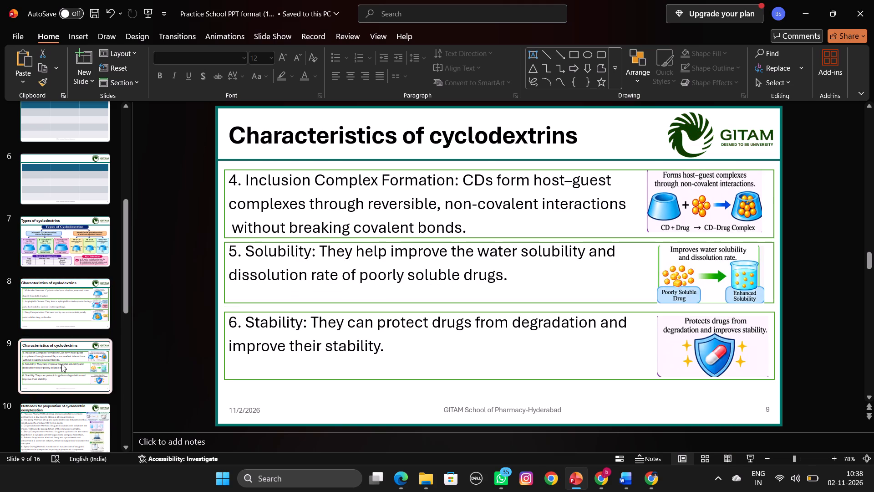
# Delete the footer dates on both Characteristics of cyclodextrins slides, 8 and 9.
pyautogui.click(63, 295)
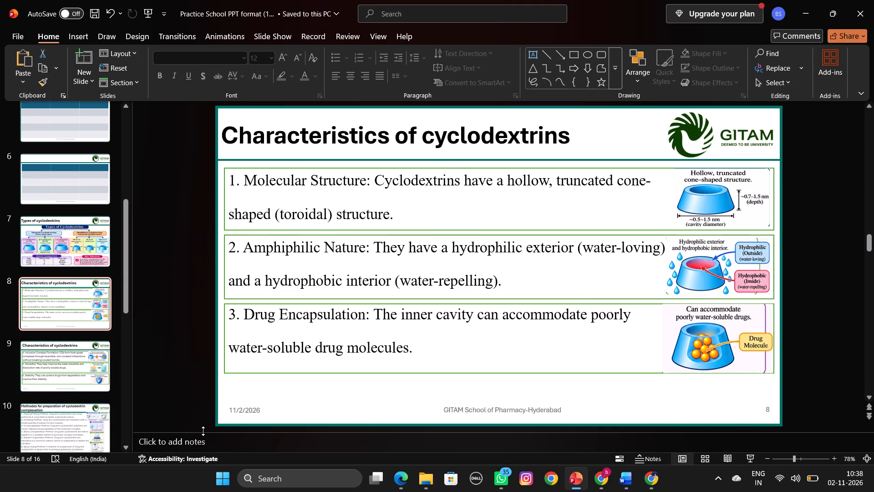
pyautogui.click(258, 409)
pyautogui.click(258, 409)
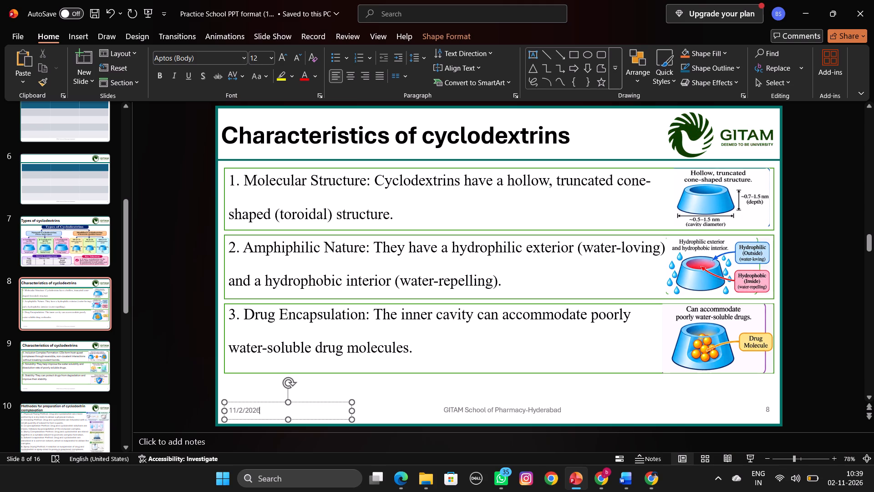
pyautogui.press('BackSpace')
pyautogui.click(94, 376)
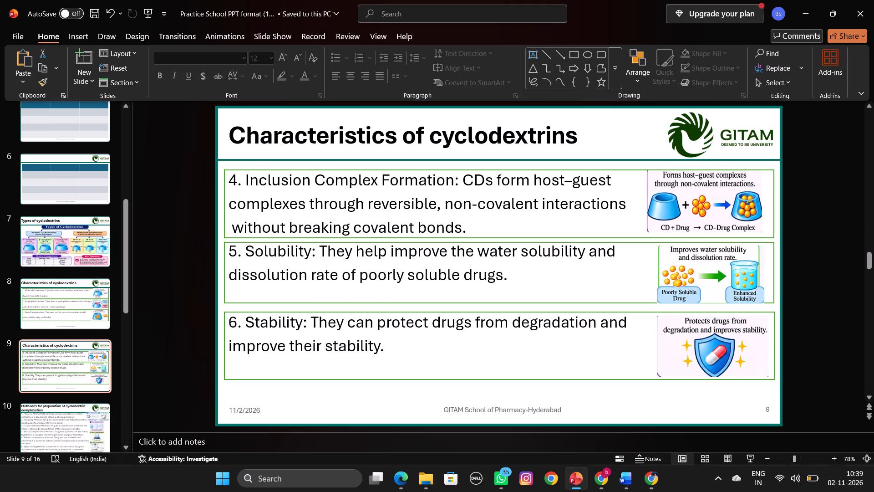
pyautogui.click(259, 408)
pyautogui.press('BackSpace')
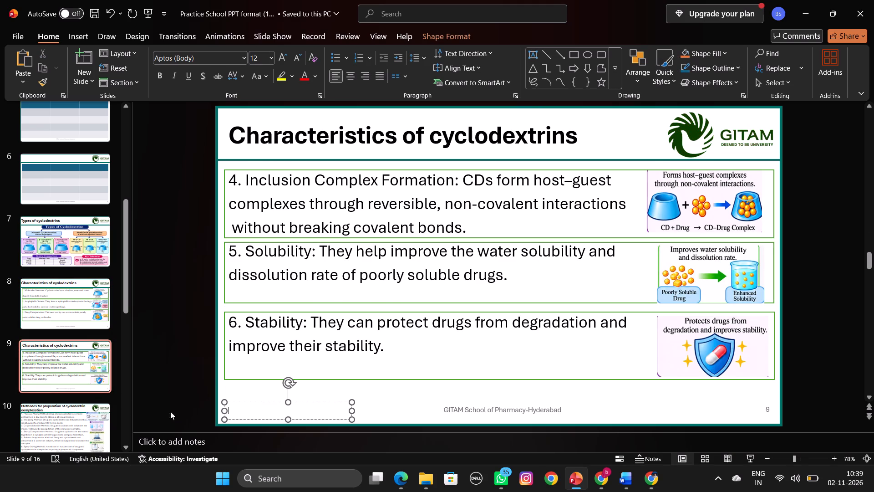
# Delete the footer date on slide 10, the first slide on methods for preparation of cyclodextrin complexation.
pyautogui.click(66, 431)
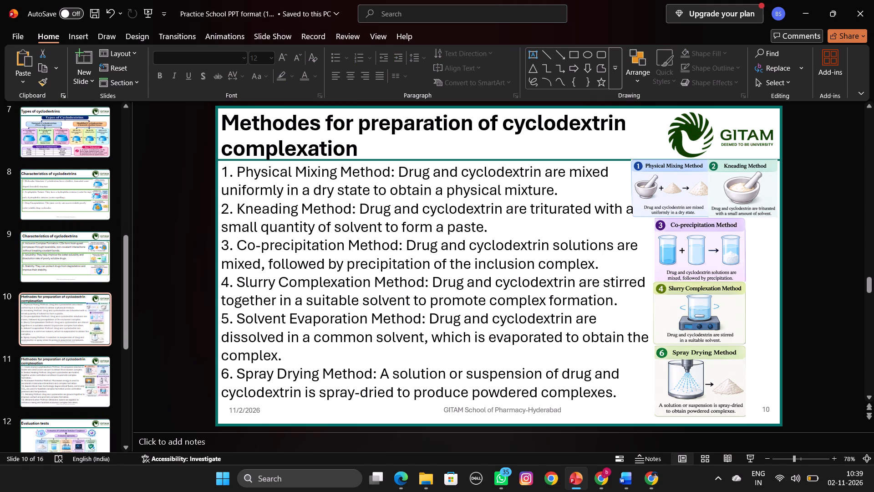
pyautogui.click(258, 410)
pyautogui.press('BackSpace')
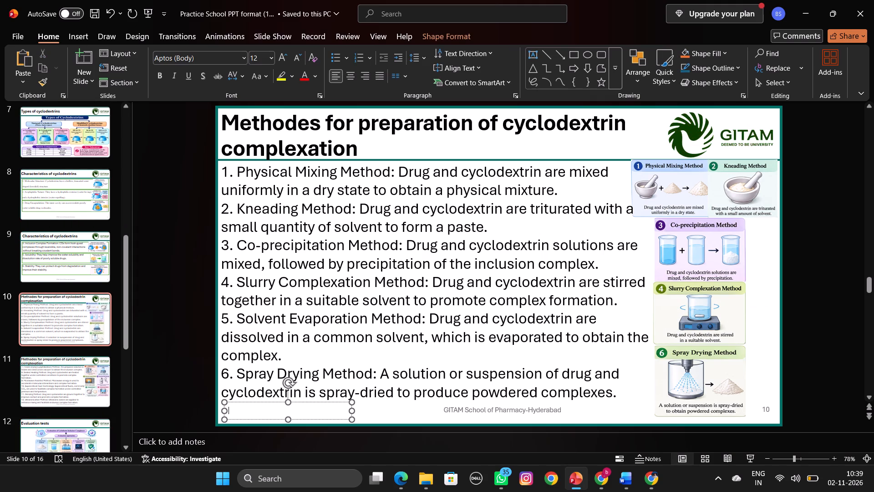
# Delete the footer dates on the Evaluation tests slide 12 and the Future Perspective slide 13.
pyautogui.click(74, 445)
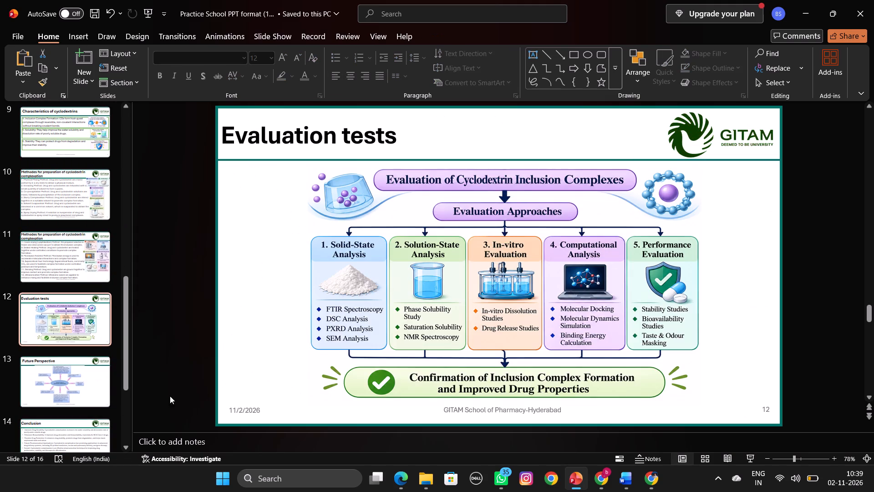
pyautogui.click(259, 410)
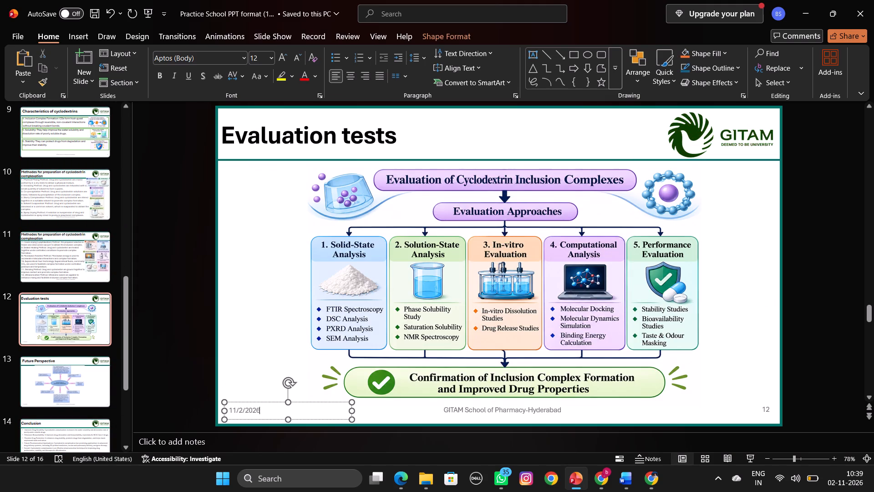
pyautogui.press('BackSpace')
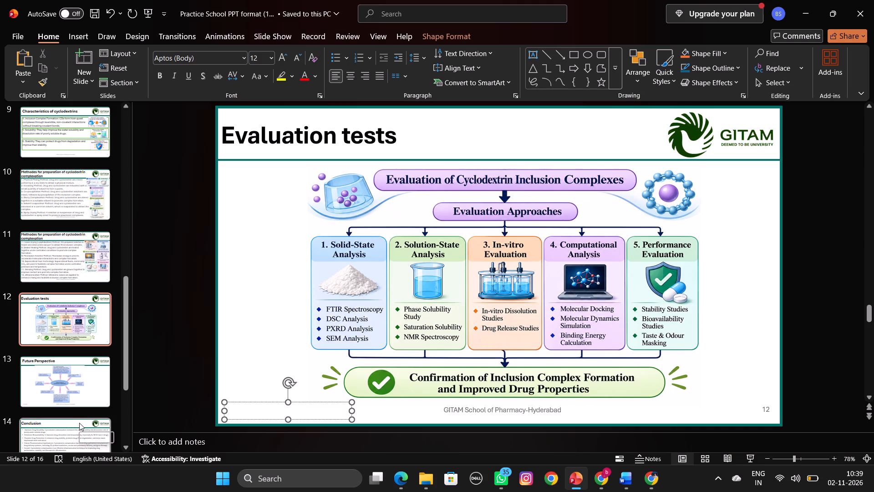
pyautogui.click(81, 390)
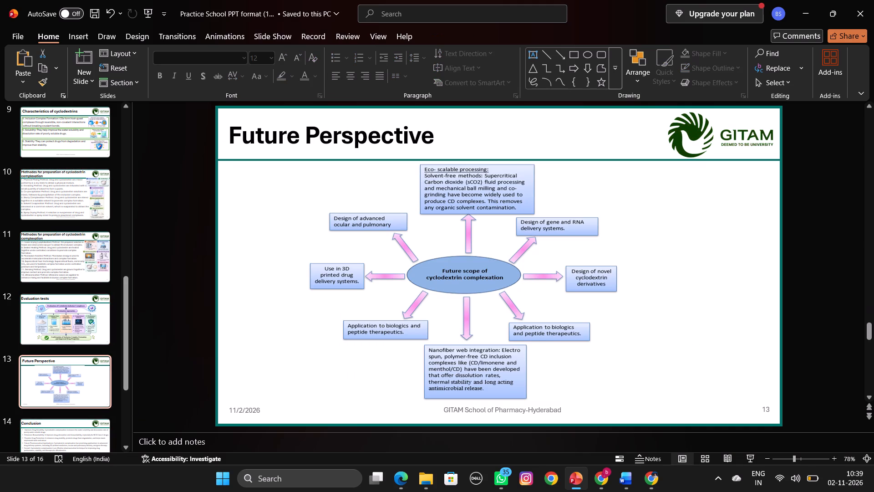
pyautogui.click(259, 410)
pyautogui.press('BackSpace')
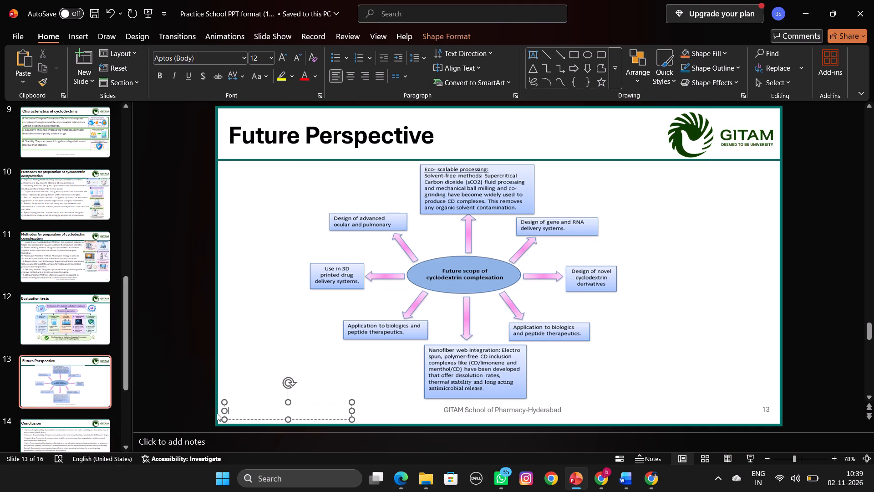
# Shorten the Conclusion slide 14's bullet text box from below to leave a wider gap above the footer date.
pyautogui.click(66, 434)
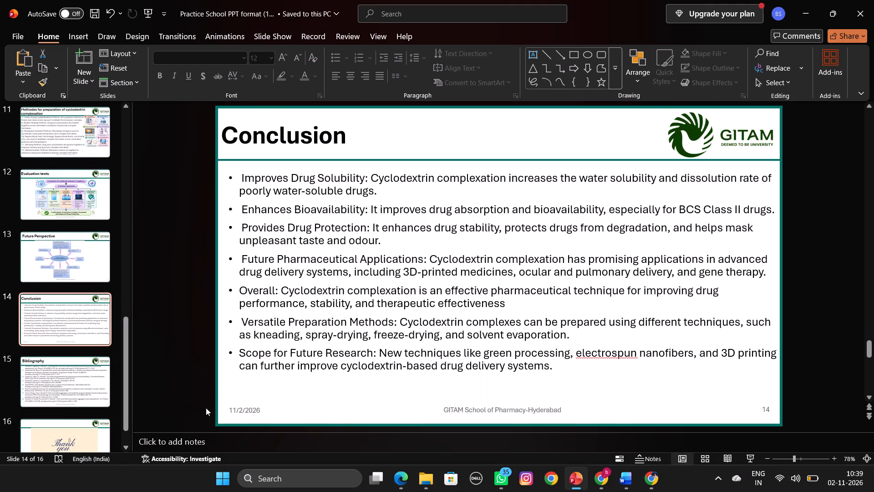
pyautogui.click(261, 410)
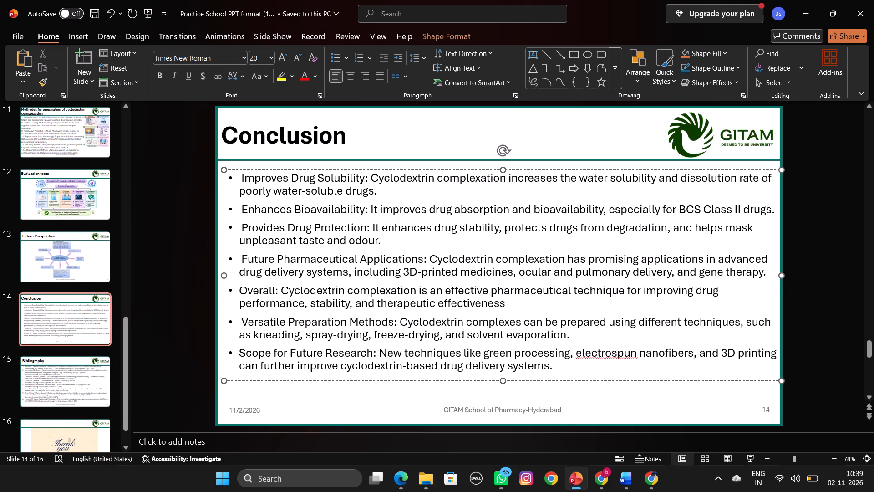
pyautogui.doubleClick(261, 410)
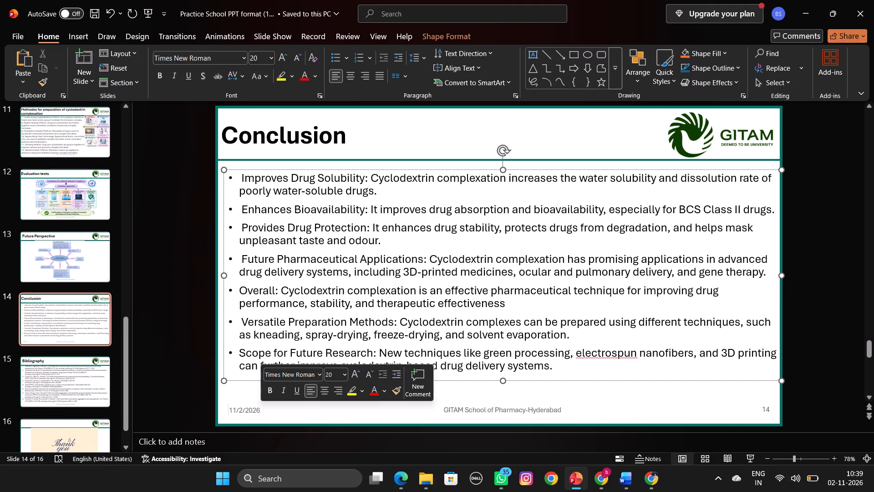
pyautogui.moveTo(503, 380); pyautogui.dragTo(507, 353)
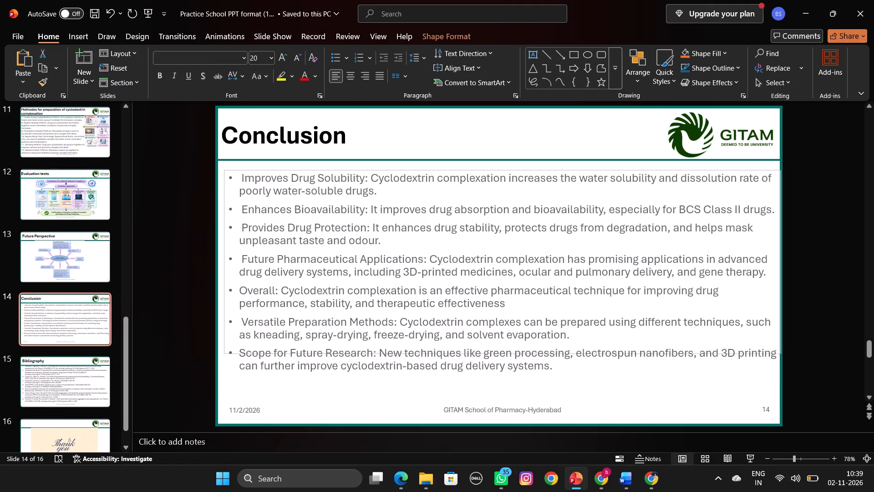
pyautogui.moveTo(507, 353); pyautogui.dragTo(507, 353)
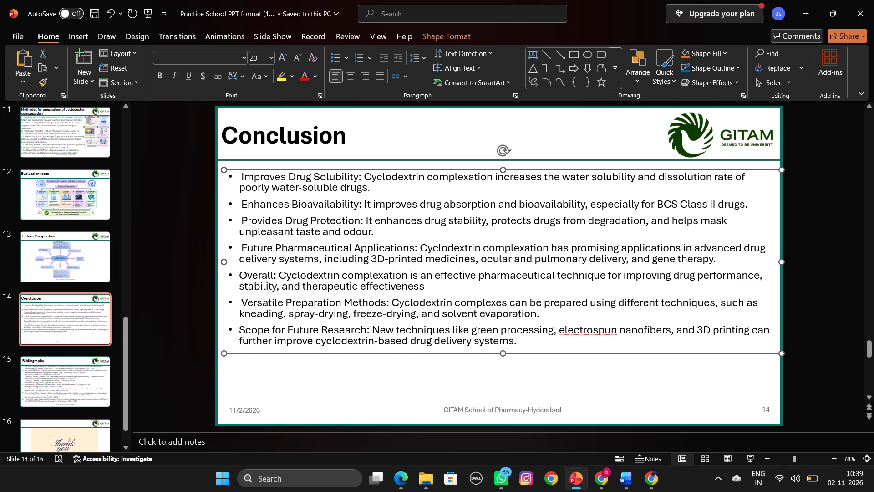
# Delete the footer date on the Conclusion slide 14.
pyautogui.click(259, 414)
pyautogui.press('BackSpace')
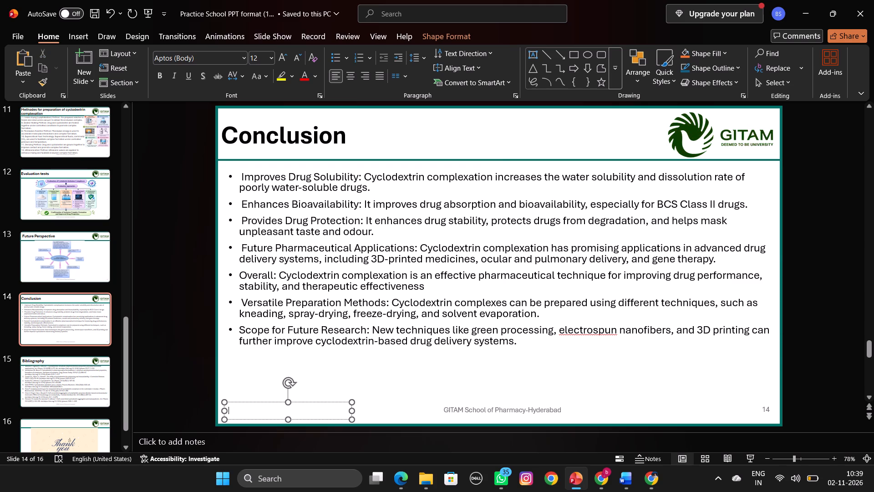
# Extend the Conclusion slide 14's bullet text box downward to about its original height, ending above the footer.
pyautogui.click(416, 301)
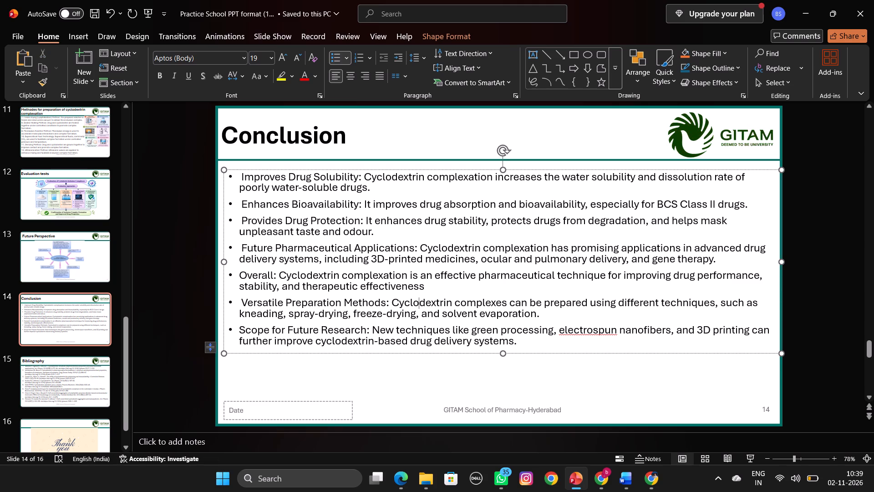
pyautogui.moveTo(501, 358); pyautogui.dragTo(500, 384)
pyautogui.moveTo(478, 372); pyautogui.dragTo(508, 351)
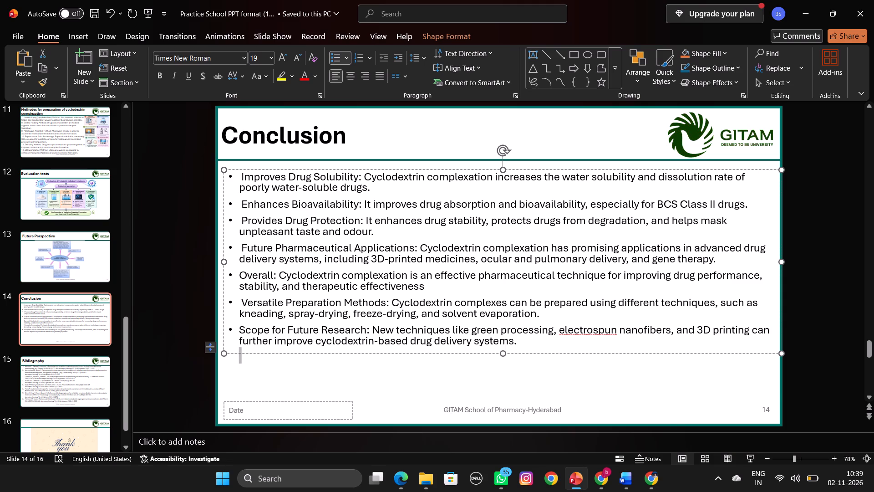
pyautogui.moveTo(508, 351); pyautogui.dragTo(502, 354)
pyautogui.moveTo(502, 354); pyautogui.dragTo(502, 370)
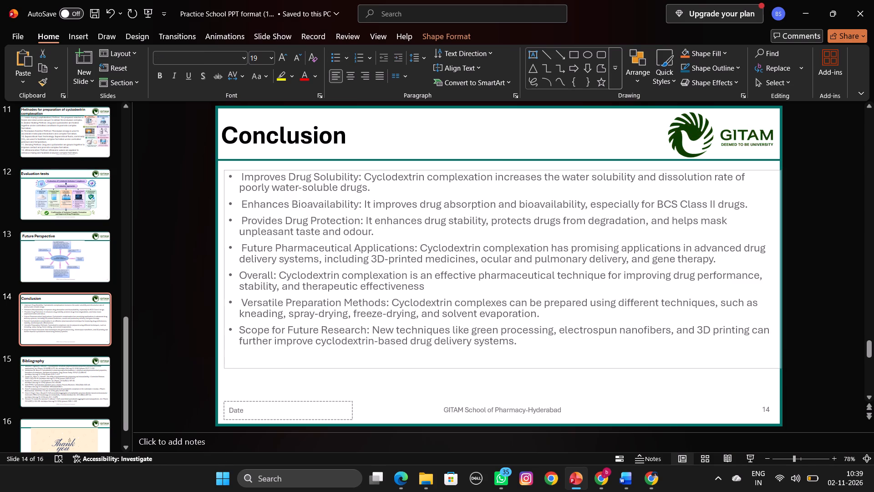
pyautogui.moveTo(502, 370); pyautogui.dragTo(499, 379)
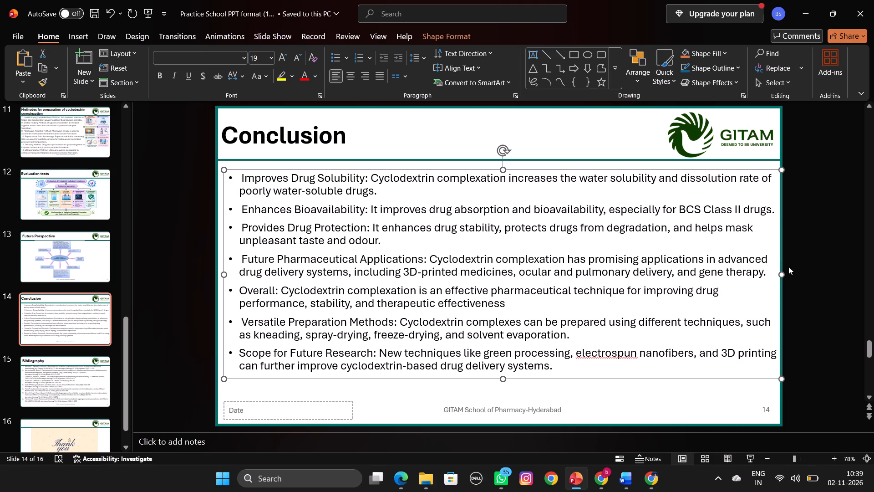
# Narrow the Conclusion slide 14's bullet text box slightly by moving its right edge inward from the slide border.
pyautogui.click(781, 273)
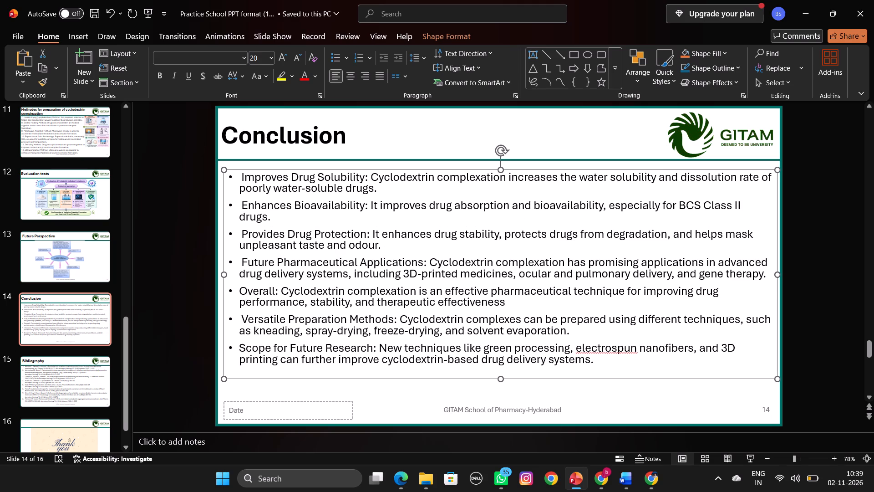
# On the Survey of literatures slide 5, set the font of the table's first header cell to Arial Black.
pyautogui.click(85, 385)
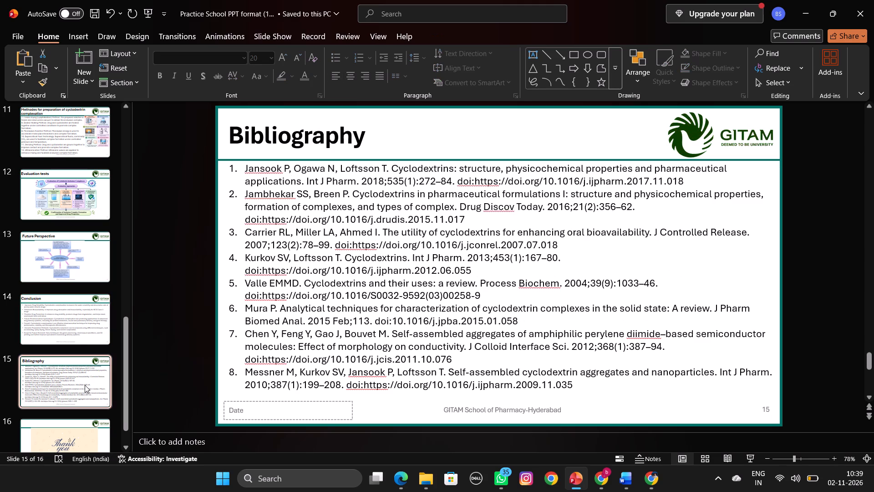
pyautogui.click(74, 437)
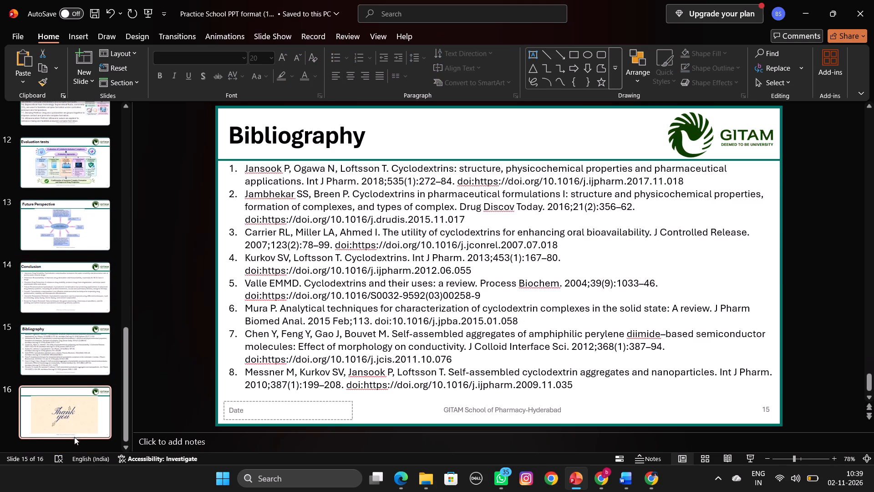
pyautogui.scroll(3, 56, 191)
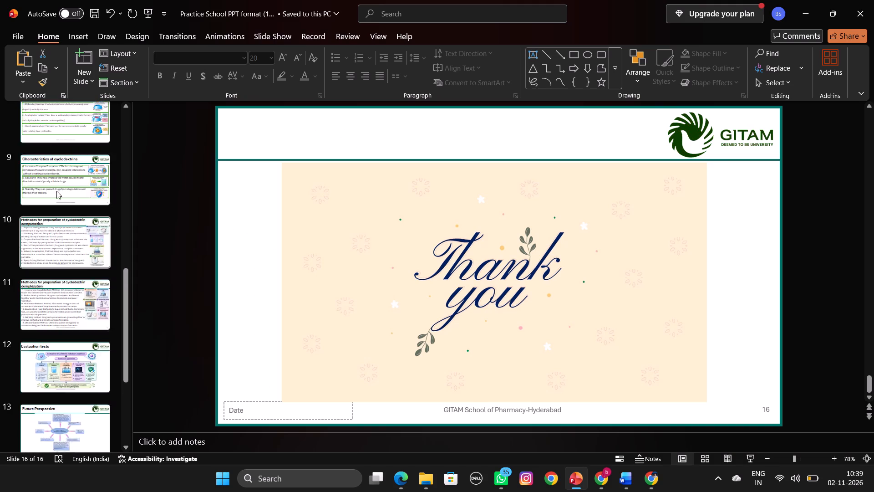
pyautogui.scroll(2, 56, 191)
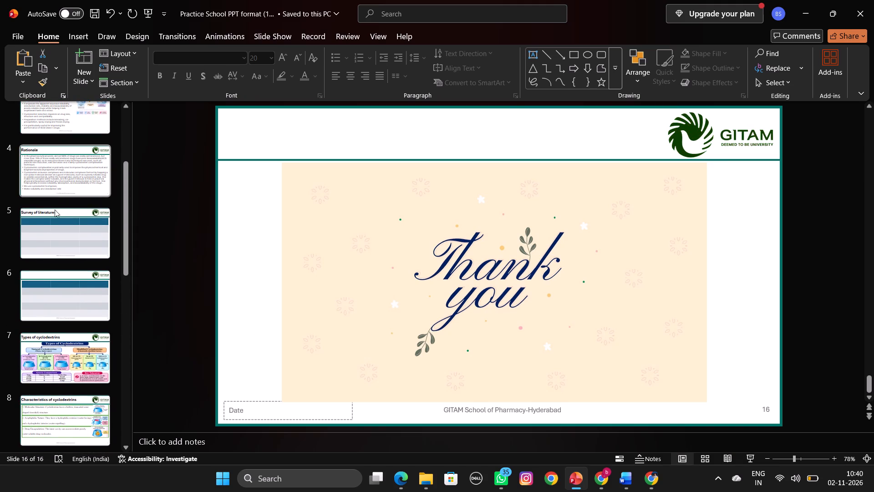
pyautogui.click(53, 238)
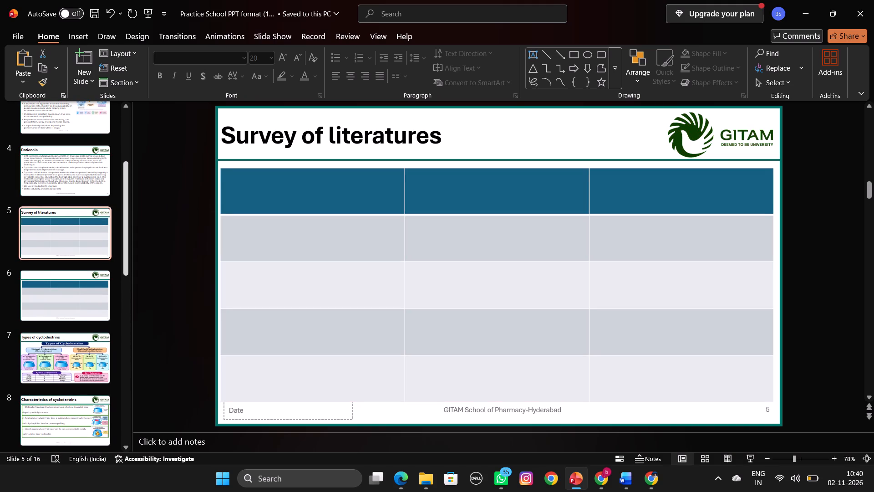
pyautogui.click(261, 197)
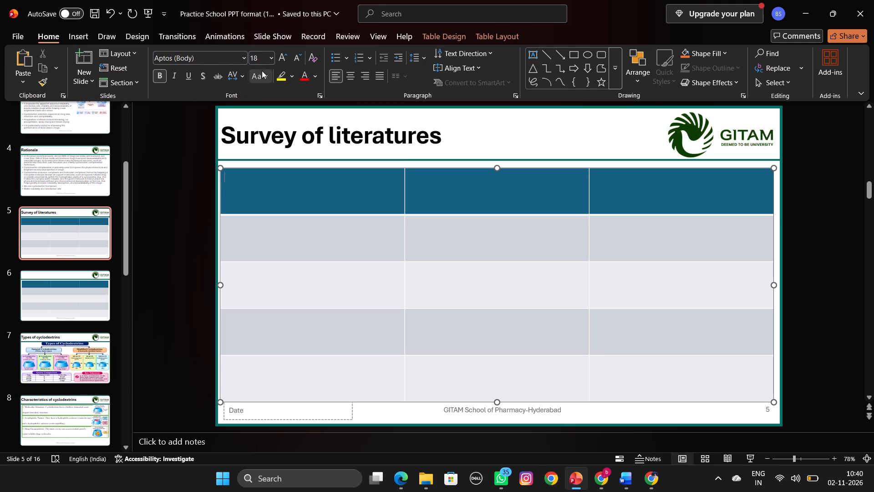
pyautogui.click(231, 58)
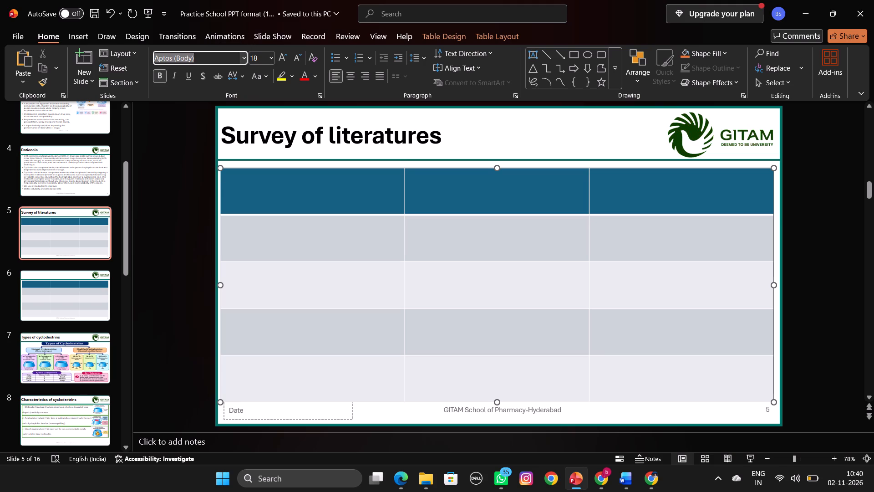
pyautogui.click(242, 59)
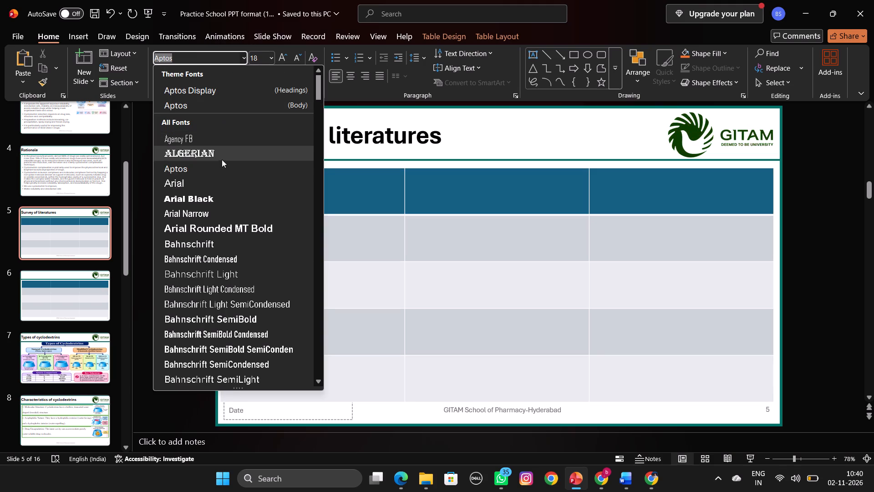
pyautogui.click(230, 198)
pyautogui.click(246, 196)
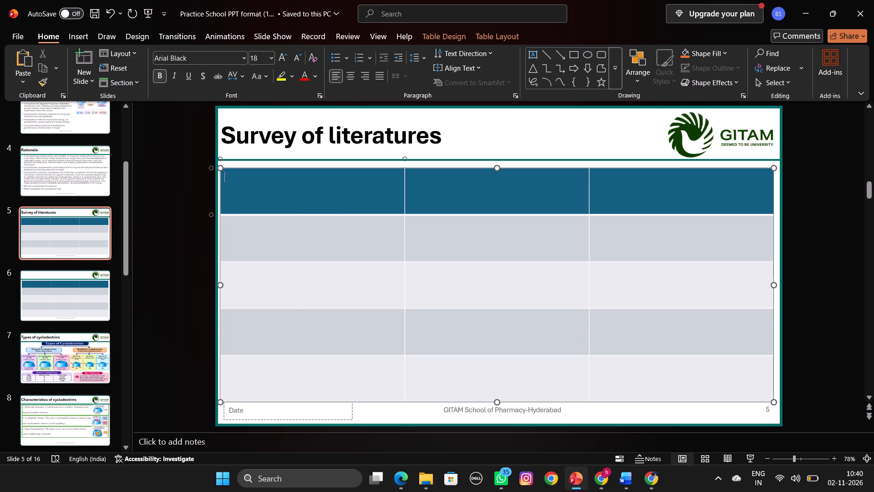
# Enter "Article title" in the first header cell, on the second line and indented by three spaces.
pyautogui.press('Return')
pyautogui.press('Return')
pyautogui.press('BackSpace')
pyautogui.press('space')
pyautogui.press('space')
pyautogui.press('space')
pyautogui.press('a')
pyautogui.press('BackSpace')
pyautogui.hotkey('shift', 'a')
pyautogui.write('rt')
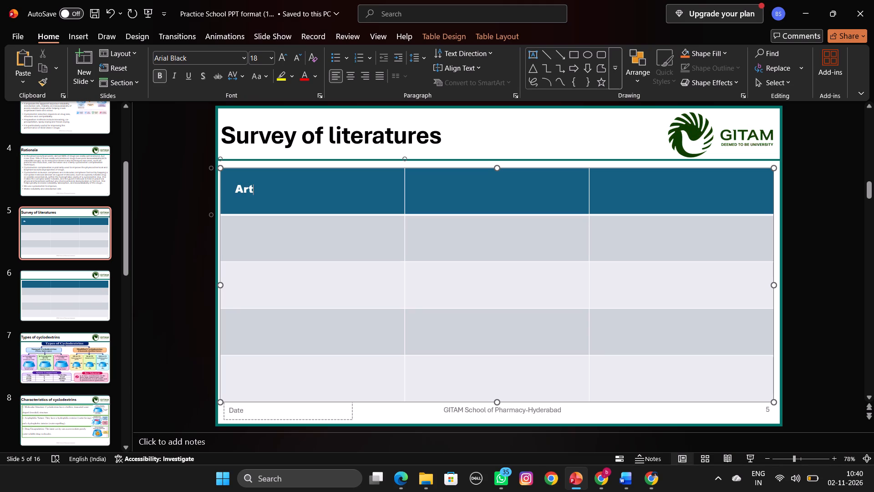
pyautogui.write('icle')
pyautogui.press('space')
pyautogui.write('title')
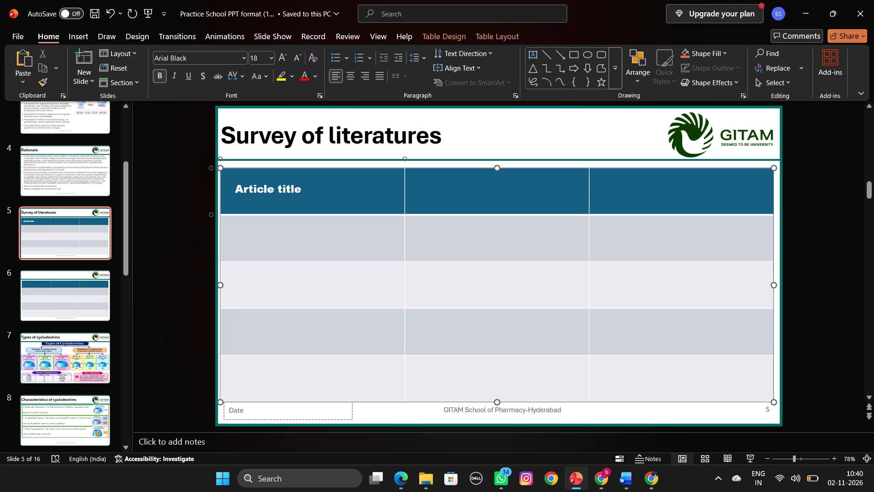
# Enter "Key out come" in the second header cell and "Reference" in the third.
pyautogui.click(434, 195)
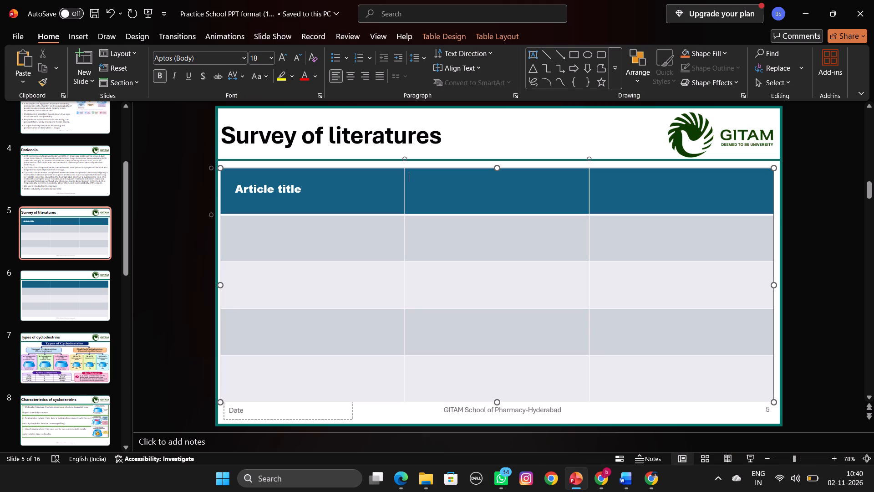
# Enter "Key out come" in the table's second header cell, on the second line and indented by two spaces.
pyautogui.press('Return')
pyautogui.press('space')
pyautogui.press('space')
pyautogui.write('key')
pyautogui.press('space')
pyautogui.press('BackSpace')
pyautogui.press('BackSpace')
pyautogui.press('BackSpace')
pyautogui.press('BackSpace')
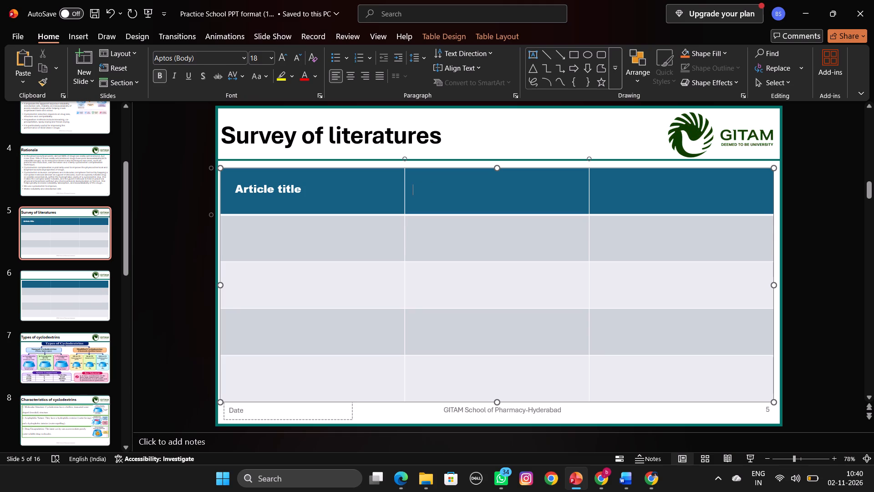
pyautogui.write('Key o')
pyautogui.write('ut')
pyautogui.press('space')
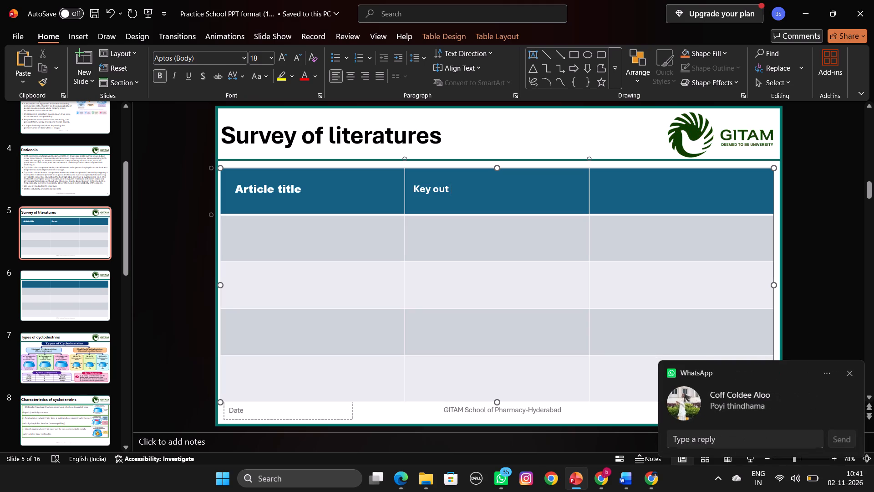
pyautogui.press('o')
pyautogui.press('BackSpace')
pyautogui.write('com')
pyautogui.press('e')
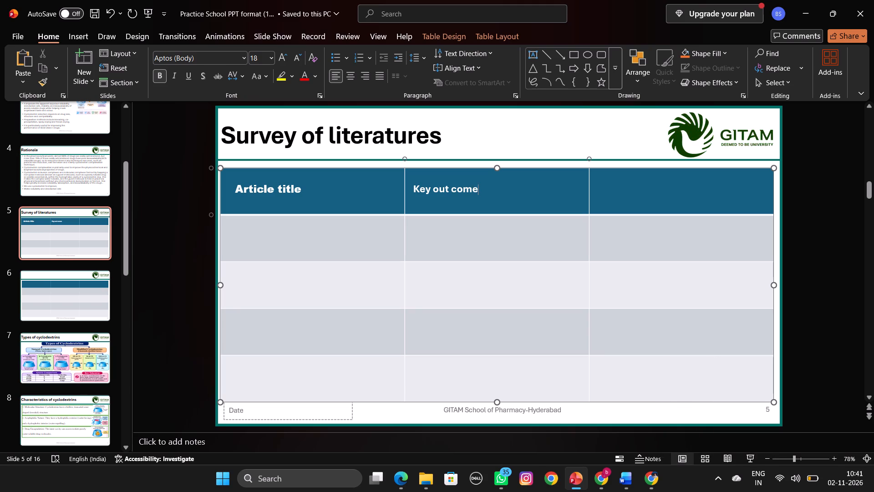
# Enter "Reference" in the table's third header cell, on the second line and indented by two spaces.
pyautogui.click(667, 201)
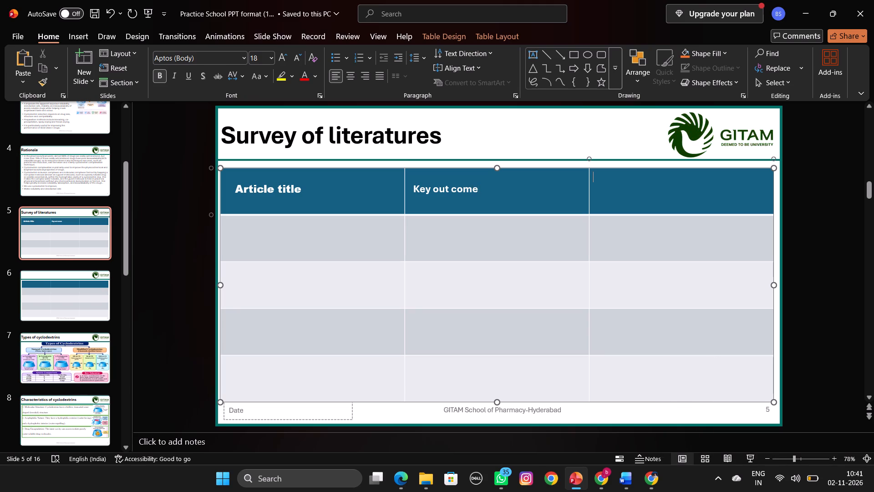
pyautogui.press('Return')
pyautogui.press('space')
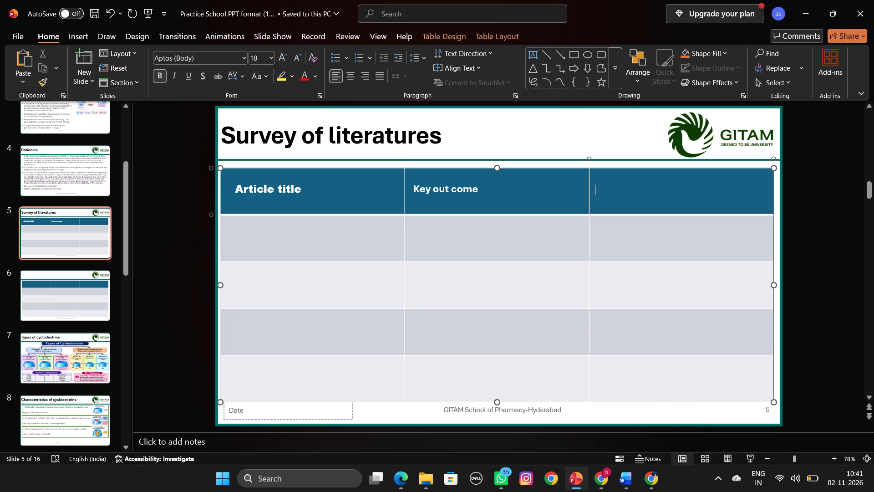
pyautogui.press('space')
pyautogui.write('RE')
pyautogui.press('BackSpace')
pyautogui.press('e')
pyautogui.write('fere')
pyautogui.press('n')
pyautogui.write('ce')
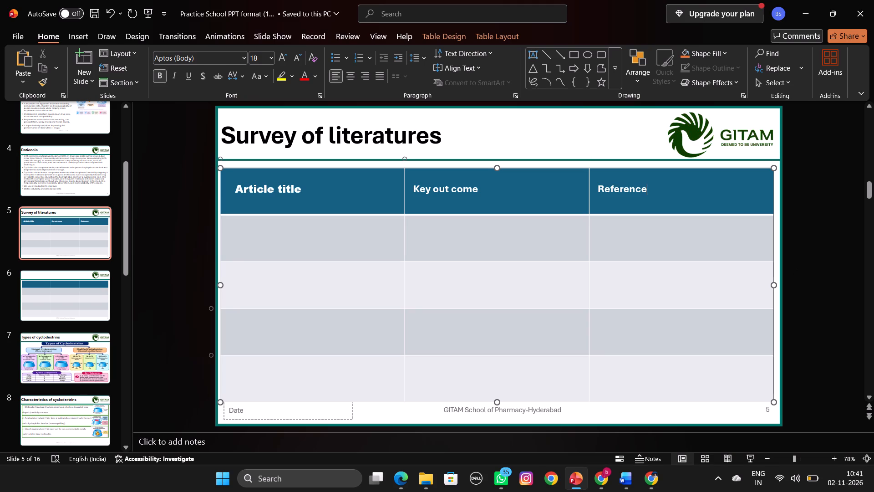
pyautogui.click(279, 249)
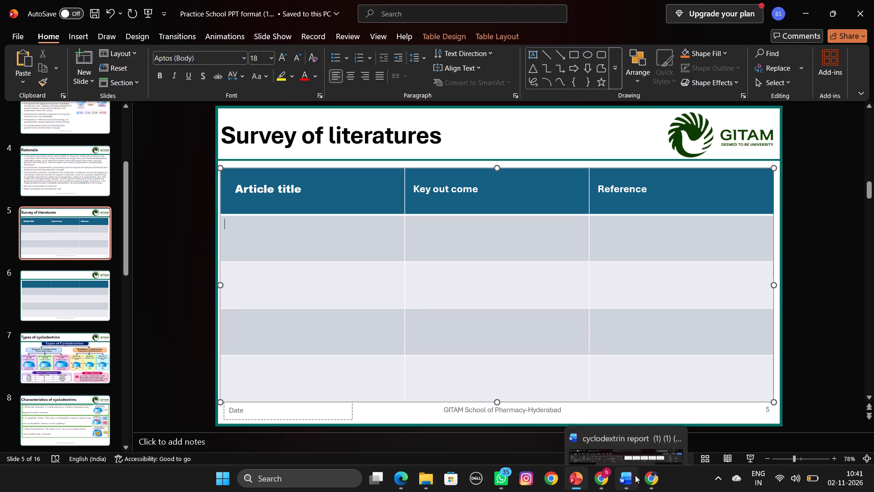
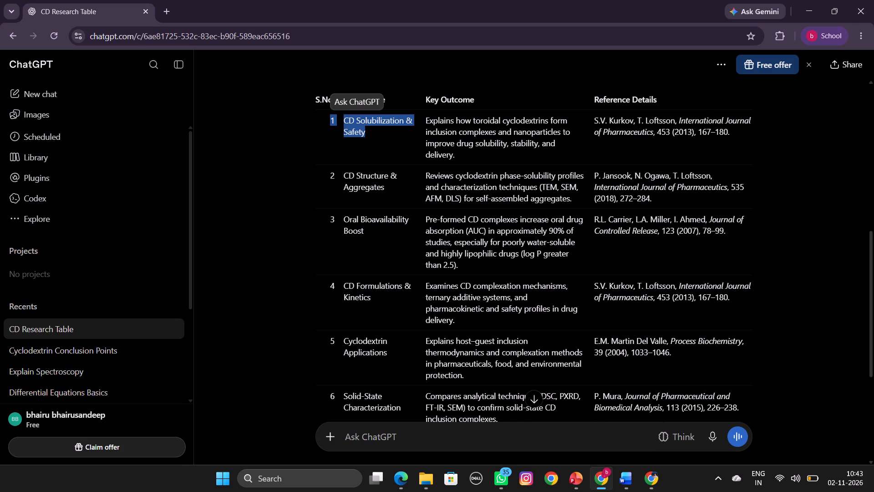
pyautogui.moveTo(427, 119); pyautogui.dragTo(480, 151)
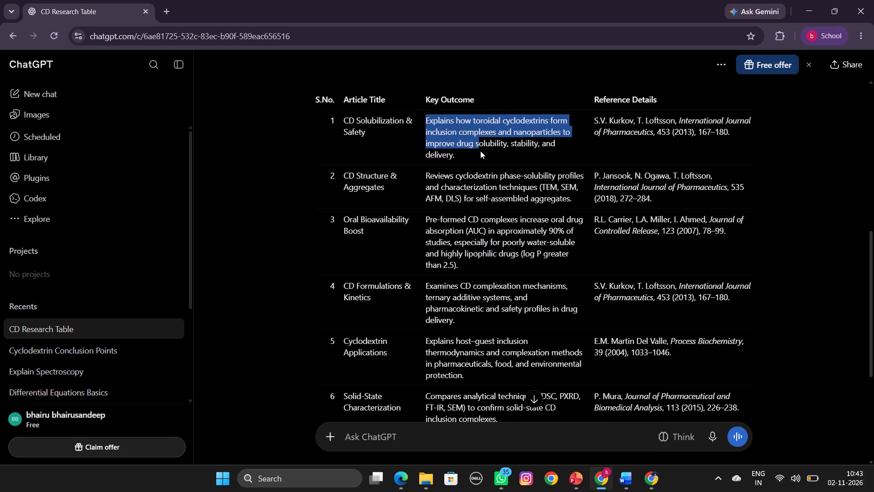
pyautogui.moveTo(480, 151); pyautogui.dragTo(485, 155)
pyautogui.hotkey('ctrl', 'c')
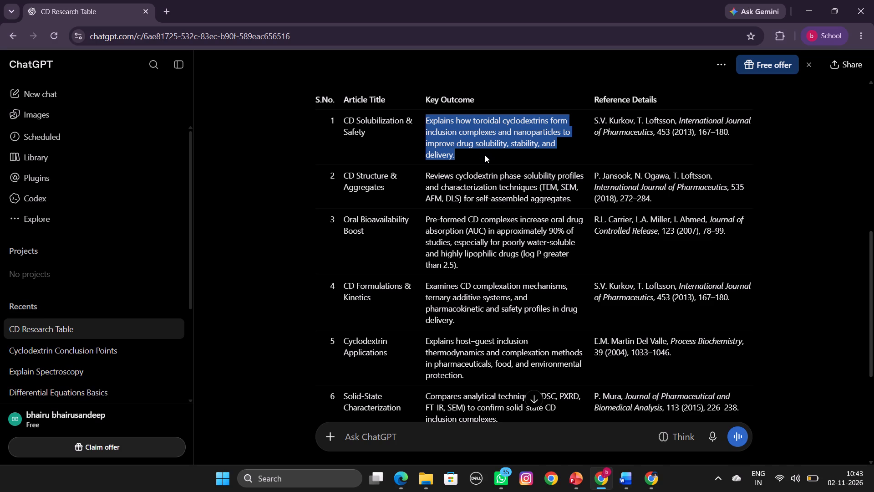
pyautogui.click(574, 481)
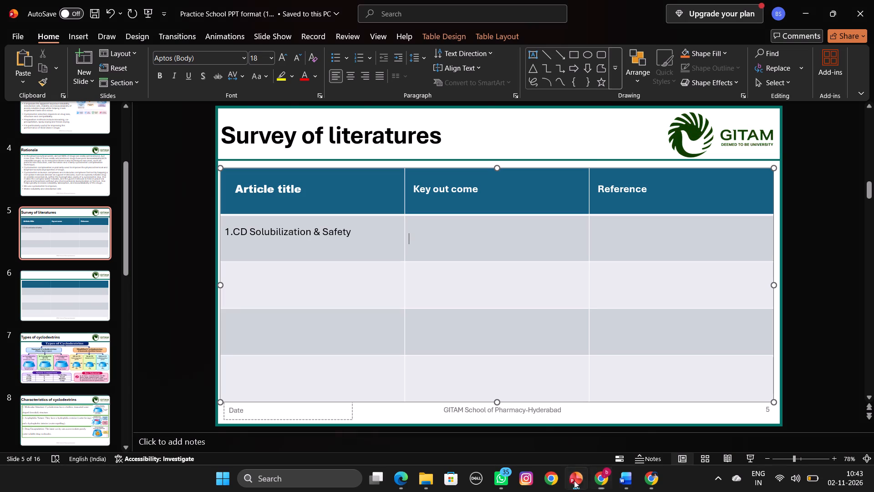
pyautogui.click(417, 237)
pyautogui.hotkey('ctrl', 'v')
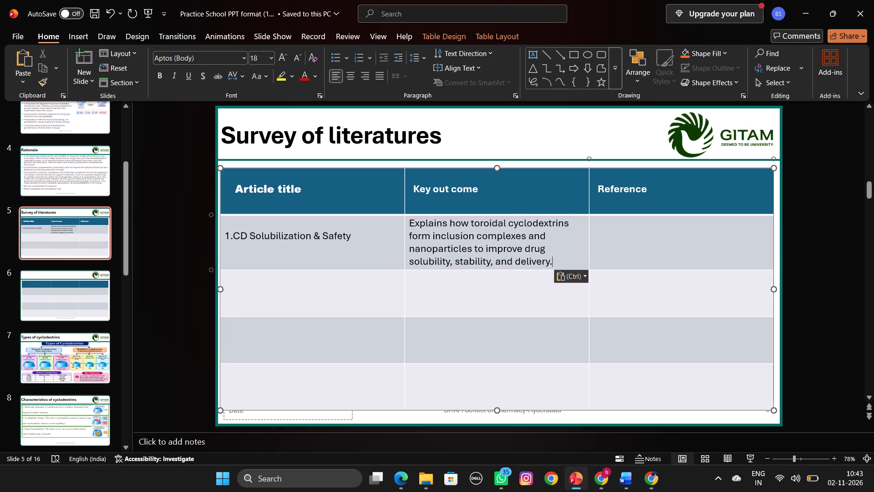
# Copy row 1's International Journal of Pharmaceutics, 453 (2013) reference from the Chrome chat into the PowerPoint table's first body cell under "Reference".
pyautogui.click(672, 253)
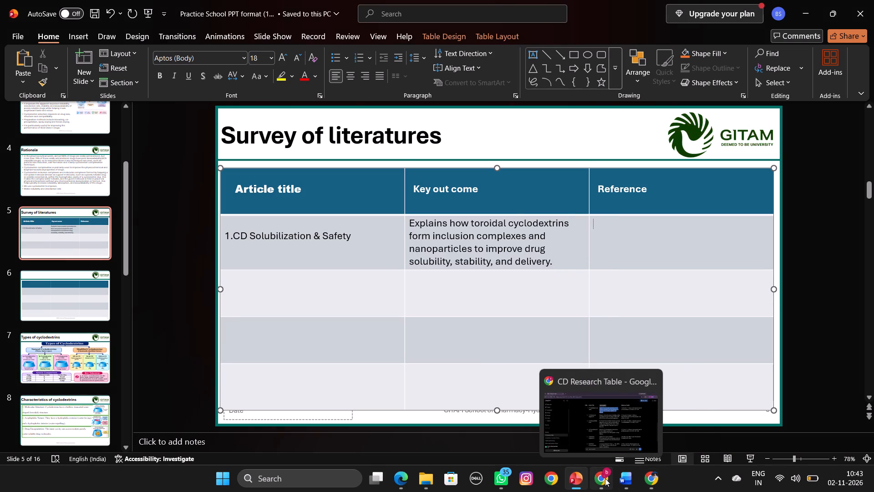
pyautogui.click(611, 426)
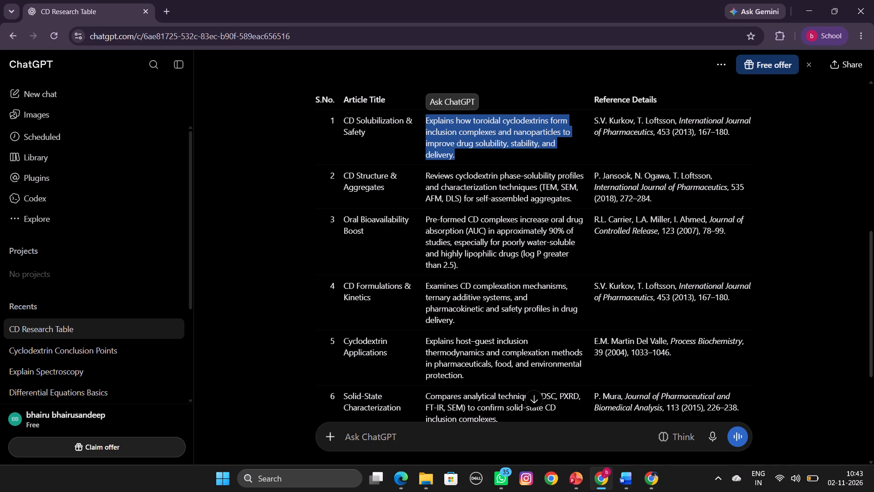
pyautogui.click(658, 131)
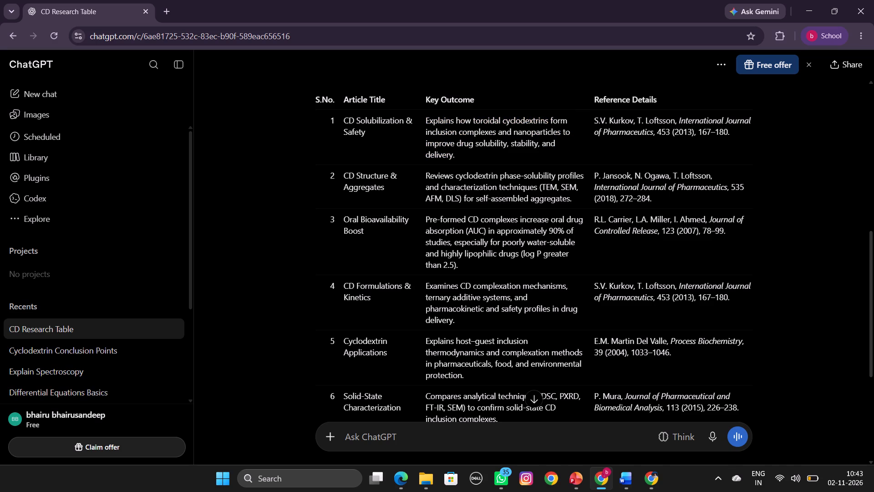
pyautogui.click(595, 121)
pyautogui.moveTo(595, 121); pyautogui.dragTo(733, 135)
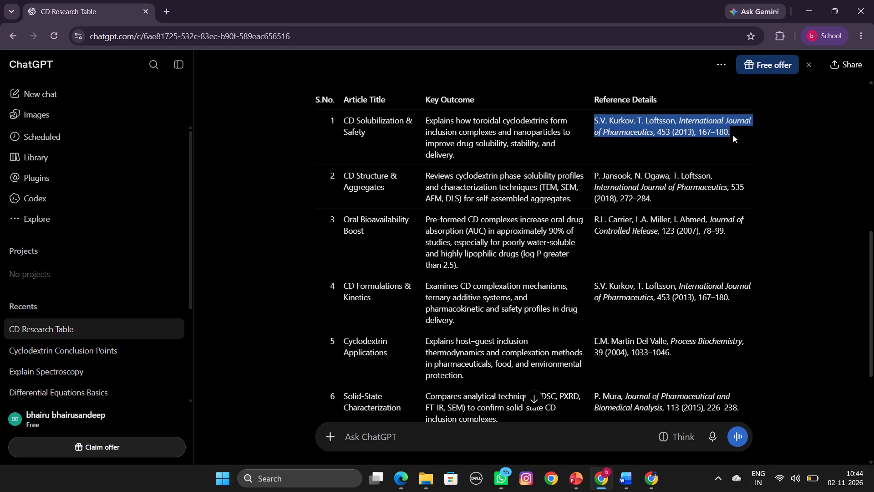
pyautogui.hotkey('ctrl', 'c')
pyautogui.click(570, 481)
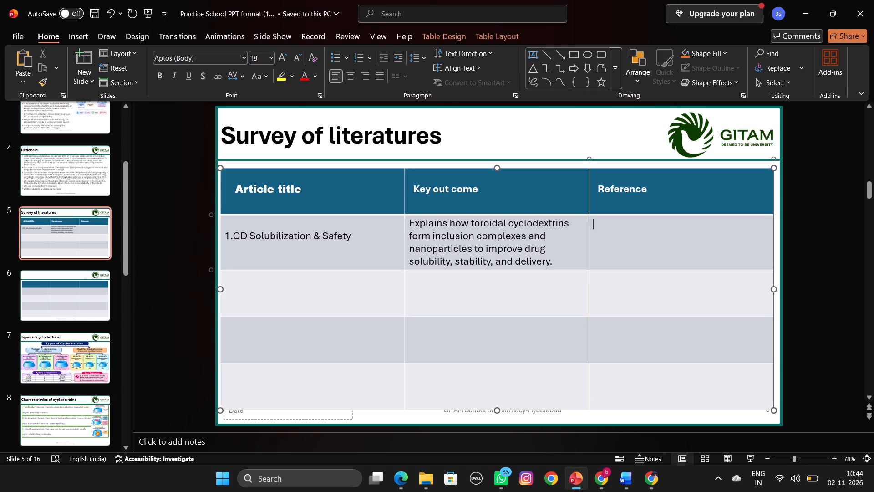
pyautogui.click(604, 227)
pyautogui.hotkey('ctrl', 'v')
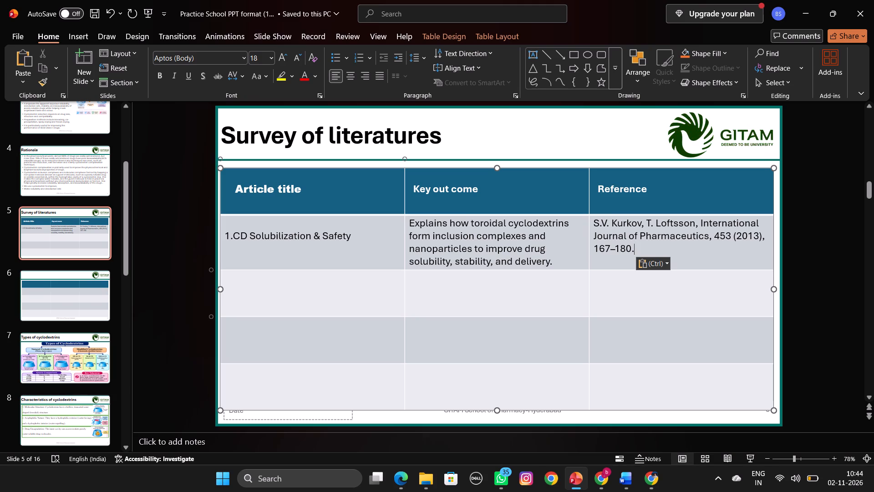
# Copy row 2's title, "CD Structure & Aggregates", from the Chrome chat into the PowerPoint table's second body cell under "Article title".
pyautogui.click(289, 296)
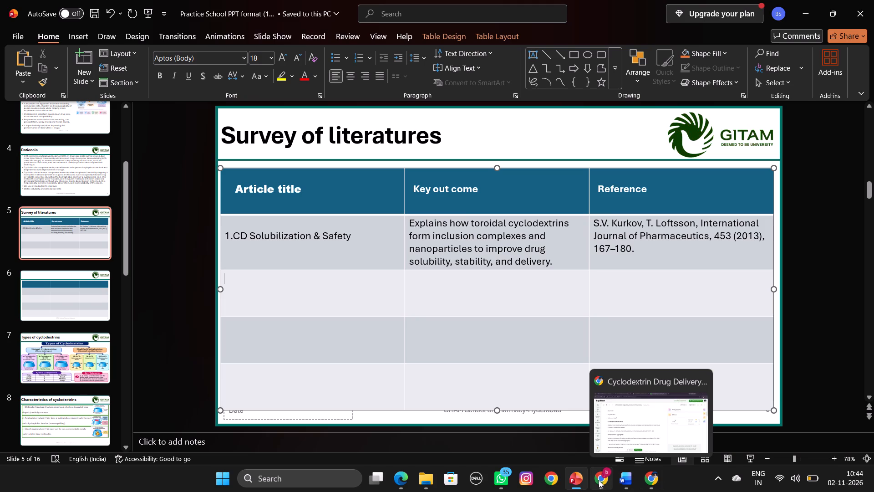
pyautogui.click(599, 430)
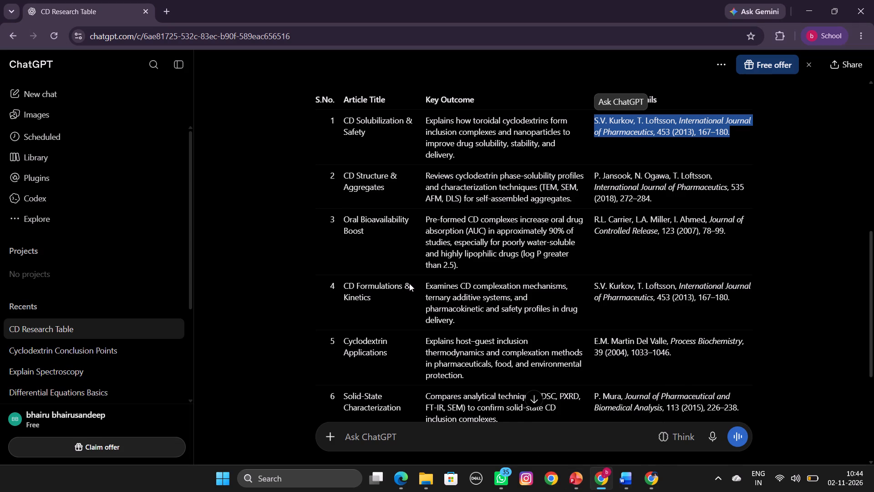
pyautogui.click(342, 174)
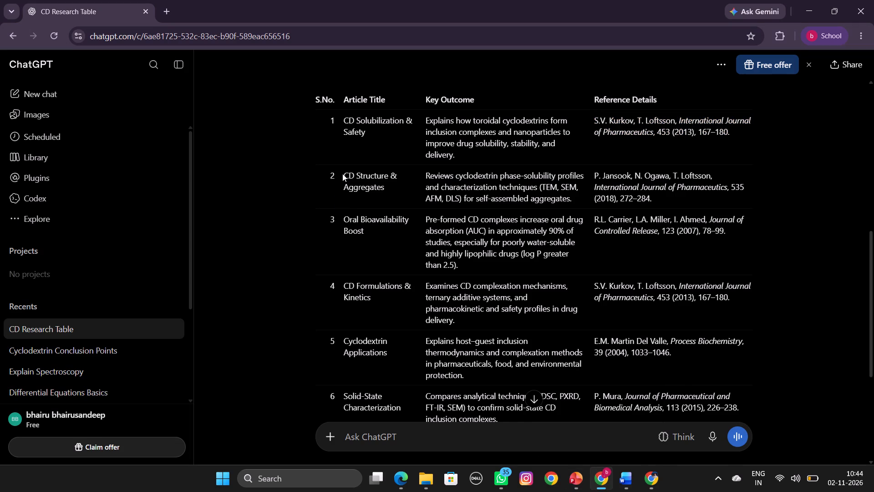
pyautogui.moveTo(342, 174); pyautogui.dragTo(387, 180)
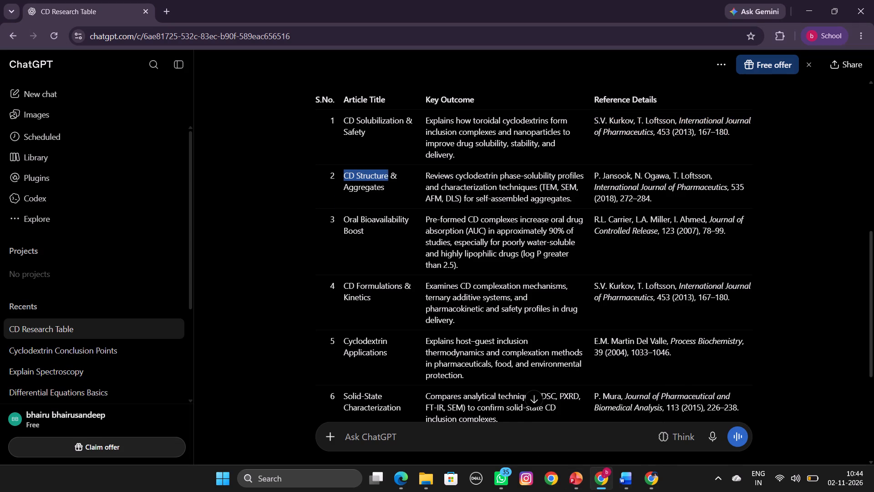
pyautogui.moveTo(387, 180); pyautogui.dragTo(398, 182)
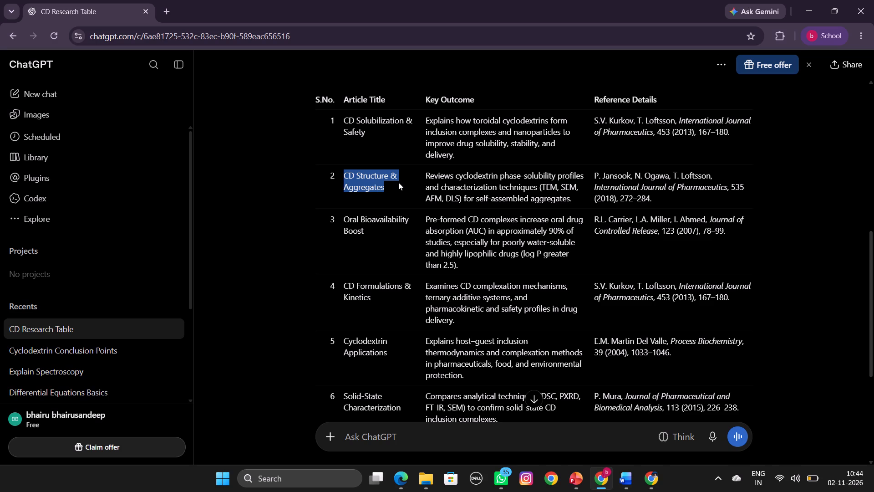
pyautogui.hotkey('ctrl', 'c')
pyautogui.hotkey('alt', 'Tab')
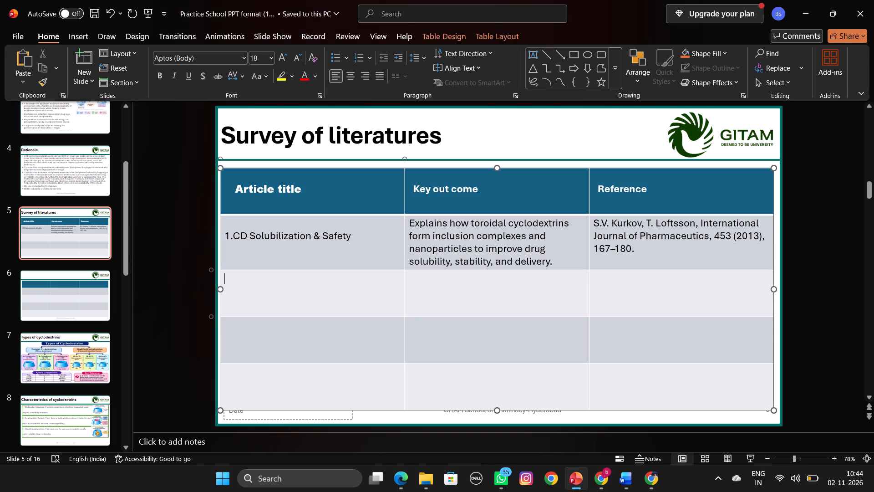
pyautogui.click(343, 297)
pyautogui.hotkey('ctrl', 'v')
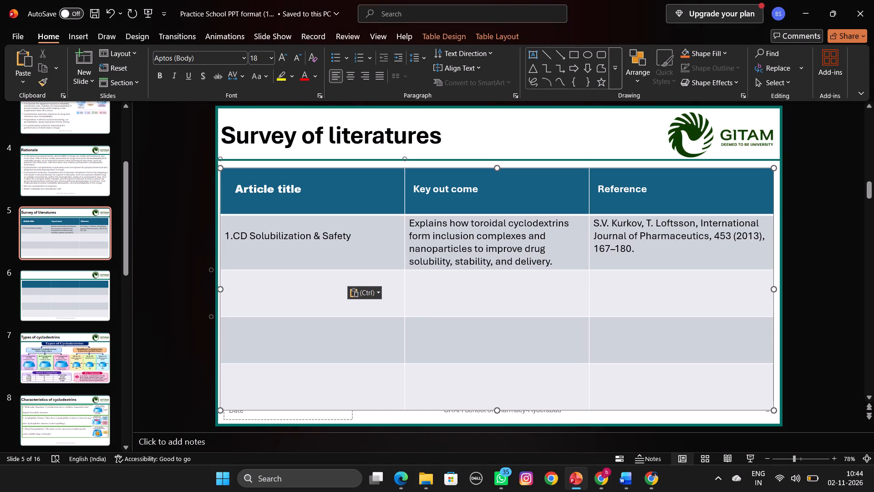
# Number the second body row's article title by adding "2." before "CD Structure & Aggregates".
pyautogui.click(230, 279)
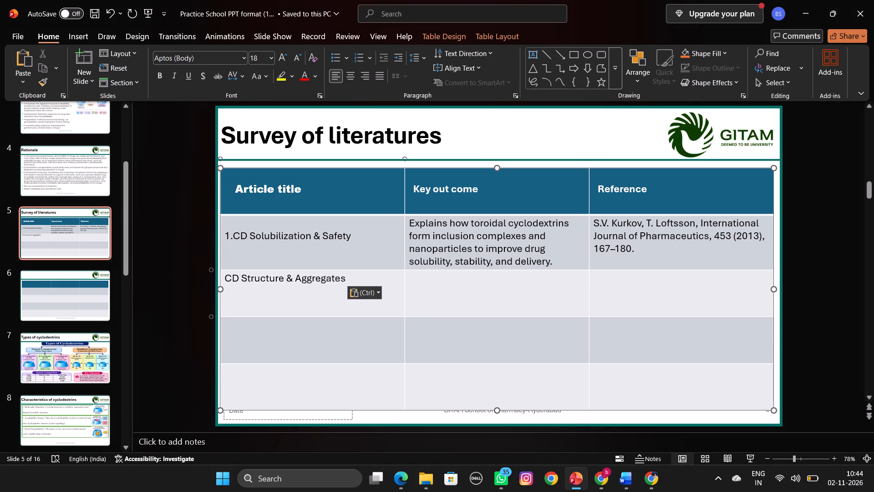
pyautogui.press('Left')
pyautogui.press('2')
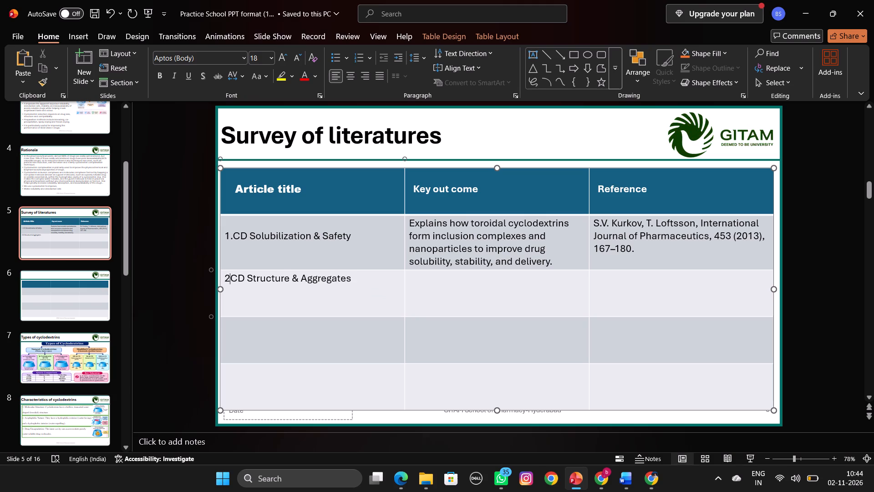
pyautogui.press('.')
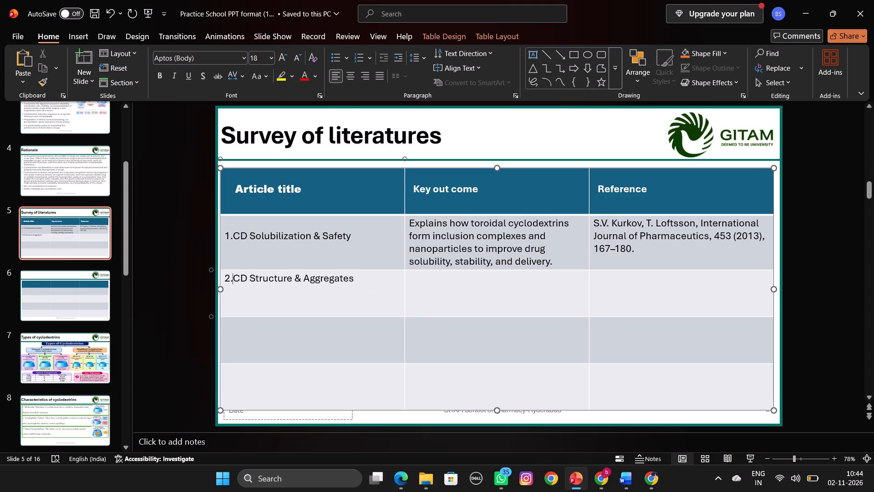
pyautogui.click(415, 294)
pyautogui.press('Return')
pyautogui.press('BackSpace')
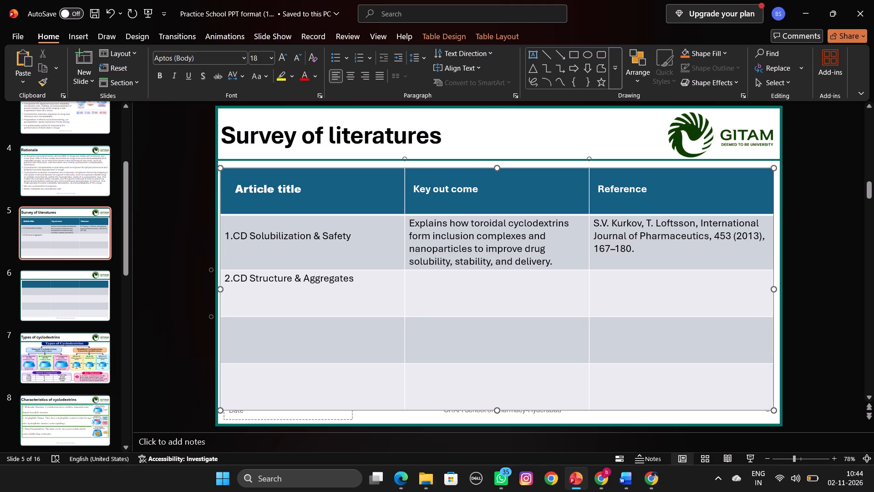
# Insert a blank line above "2.CD Structure & Aggregates" in the second body row's article title cell.
pyautogui.press('Left')
pyautogui.press('Left')
pyautogui.press('Left')
pyautogui.press('Left')
pyautogui.press('Left')
pyautogui.press('Left')
pyautogui.press('Left')
pyautogui.press('Left')
pyautogui.press('Left')
pyautogui.press('Left')
pyautogui.press('Left')
pyautogui.press('Left')
pyautogui.press('Left')
pyautogui.press('Left')
pyautogui.press('Left')
pyautogui.press('Left')
pyautogui.press('Left')
pyautogui.press('Left')
pyautogui.press('Left')
pyautogui.press('Left')
pyautogui.press('Left')
pyautogui.press('Left')
pyautogui.press('Left')
pyautogui.press('Left')
pyautogui.press('Left')
pyautogui.press('Left')
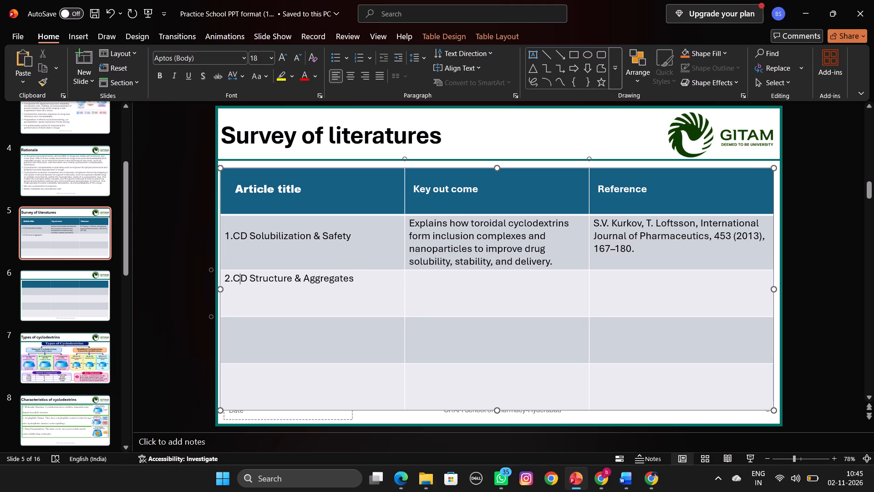
pyautogui.press('Left')
pyautogui.press('Left')
pyautogui.press('Return')
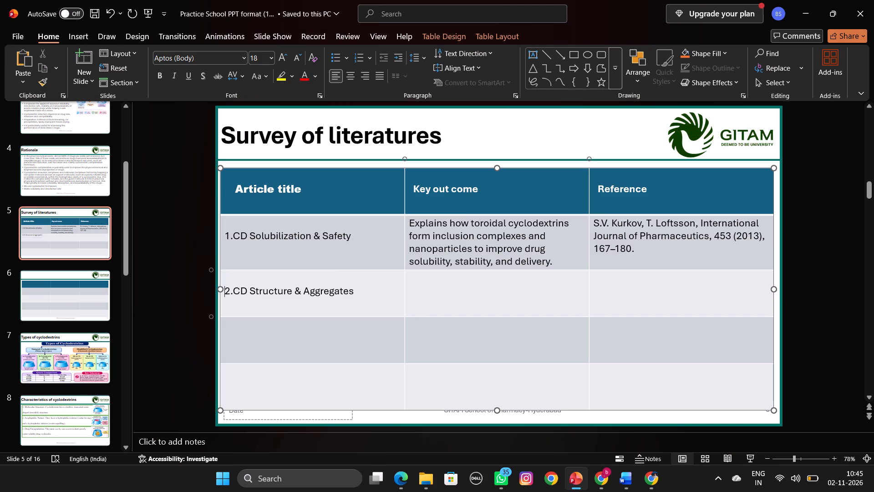
# Copy row 2's key outcome from the CD Research Table chat in Chrome into the PowerPoint table's second body cell under "Key out come".
pyautogui.press('Right')
pyautogui.press('Right')
pyautogui.press('Right')
pyautogui.press('Right')
pyautogui.press('Right')
pyautogui.press('Right')
pyautogui.press('Right')
pyautogui.press('Right')
pyautogui.press('Right')
pyautogui.press('Right')
pyautogui.press('Right')
pyautogui.press('Right')
pyautogui.press('Right')
pyautogui.press('Right')
pyautogui.press('Right')
pyautogui.press('Right')
pyautogui.press('Right')
pyautogui.press('Right')
pyautogui.press('Right')
pyautogui.press('Right')
pyautogui.press('Right')
pyautogui.press('Right')
pyautogui.press('Right')
pyautogui.press('Right')
pyautogui.press('Right')
pyautogui.press('Right')
pyautogui.press('Right')
pyautogui.press('Right')
pyautogui.press('Right')
pyautogui.press('Left')
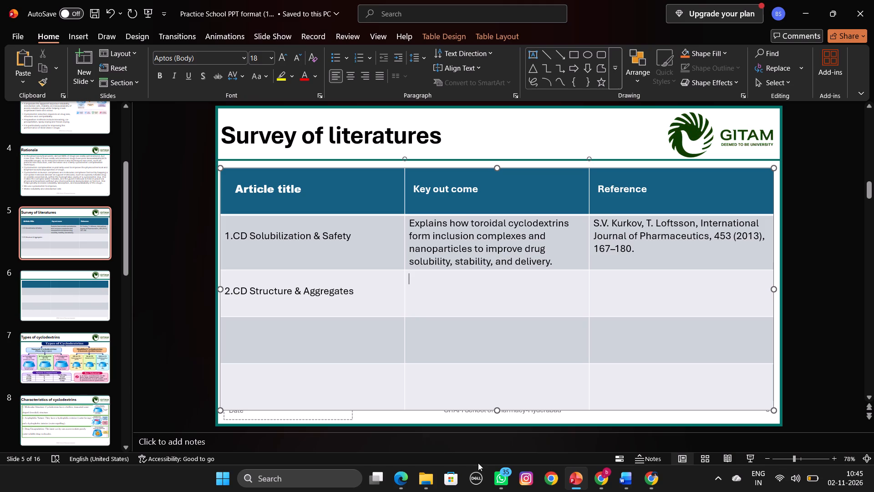
pyautogui.click(605, 478)
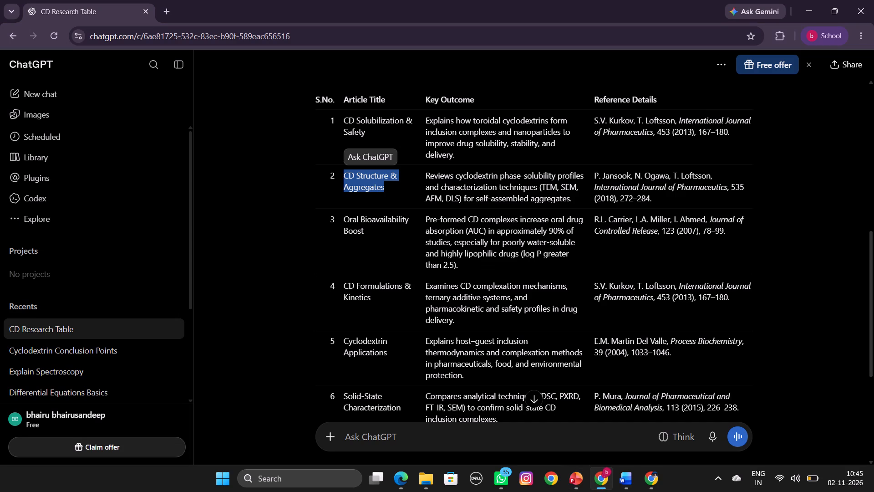
pyautogui.moveTo(427, 173); pyautogui.dragTo(530, 201)
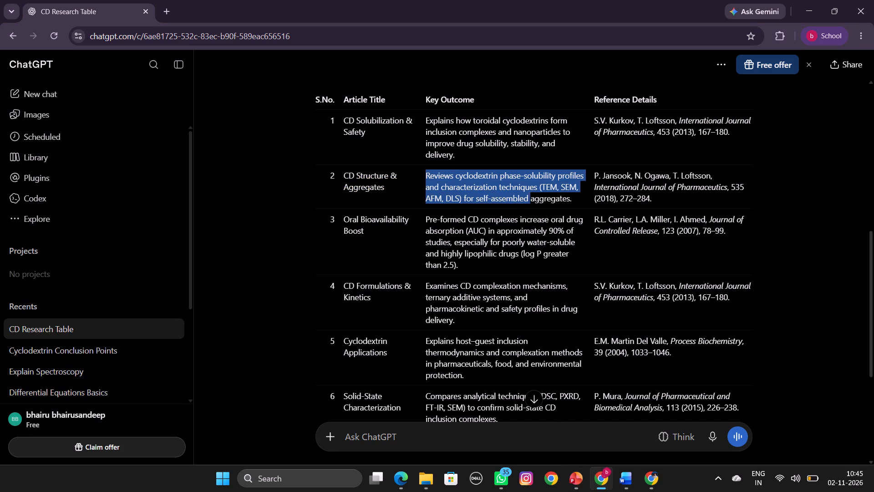
pyautogui.moveTo(530, 201); pyautogui.dragTo(577, 201)
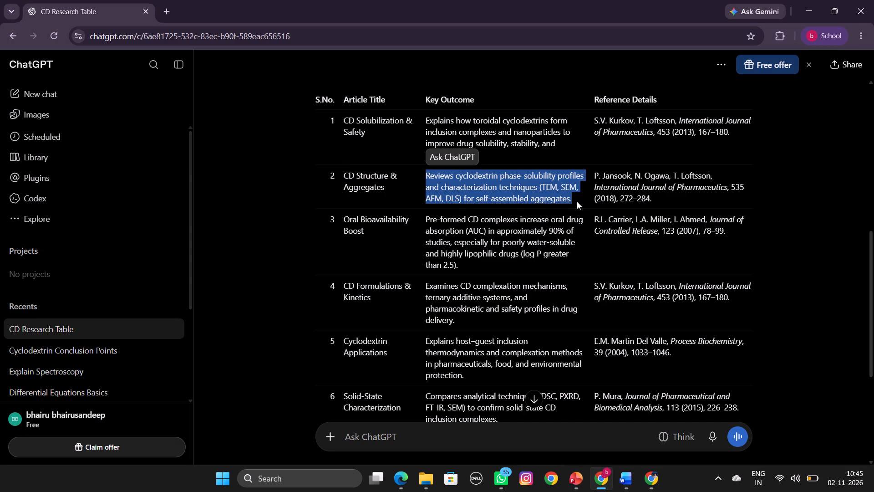
pyautogui.hotkey('ctrl', 'c')
pyautogui.click(580, 477)
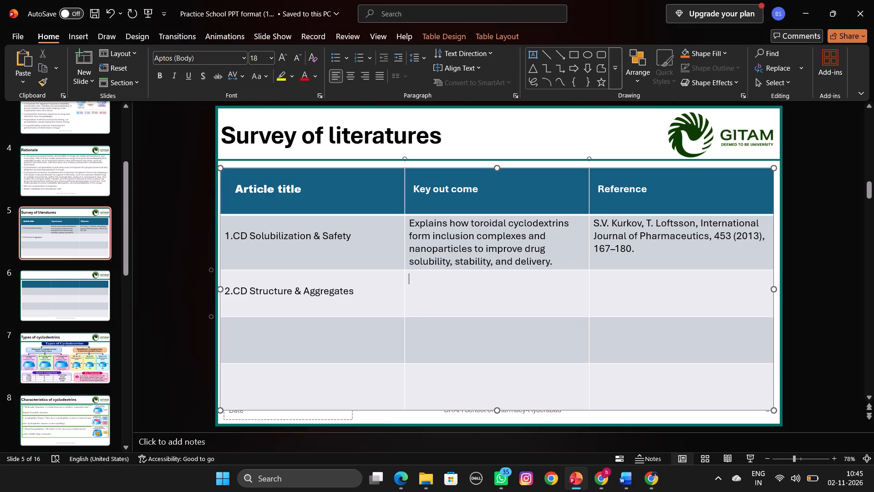
pyautogui.click(435, 275)
pyautogui.hotkey('ctrl', 'v')
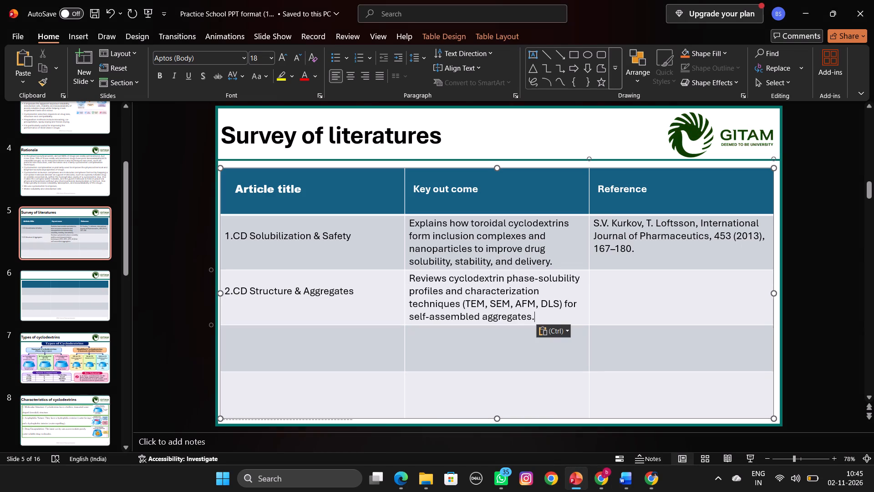
pyautogui.click(599, 285)
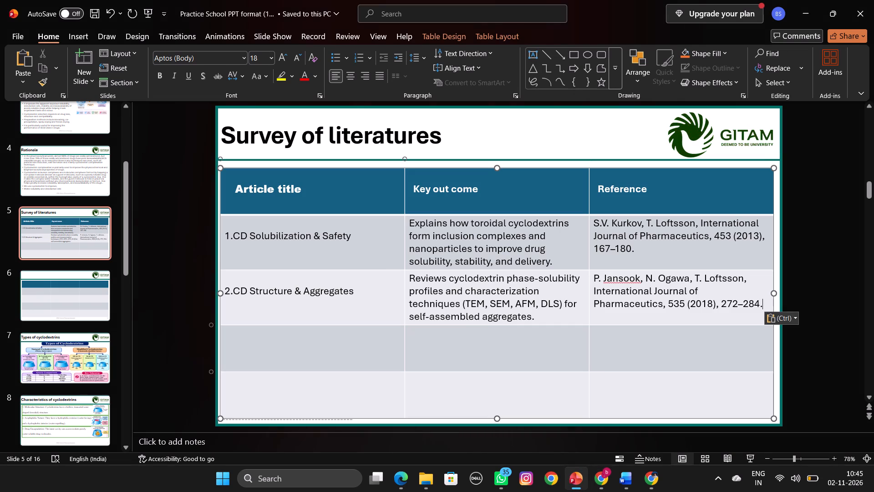
# Fill the third body row's article title in PowerPoint with a blank line, "3." and "Oral Bioavailability Boost" copied from the Chrome chat.
pyautogui.click(328, 336)
pyautogui.write('3.')
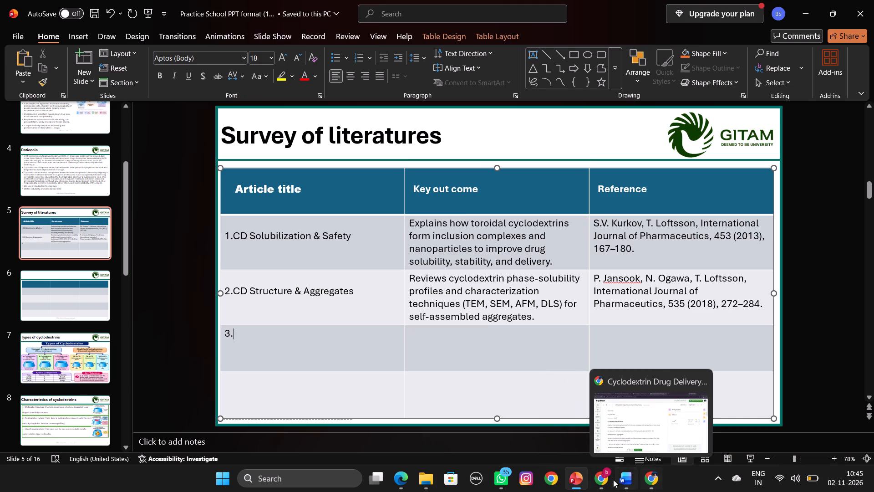
pyautogui.click(604, 477)
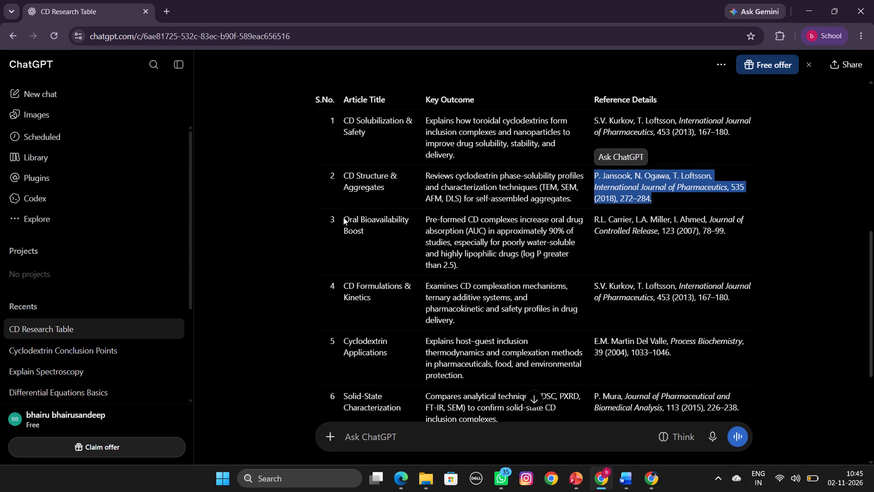
pyautogui.moveTo(343, 217); pyautogui.dragTo(377, 228)
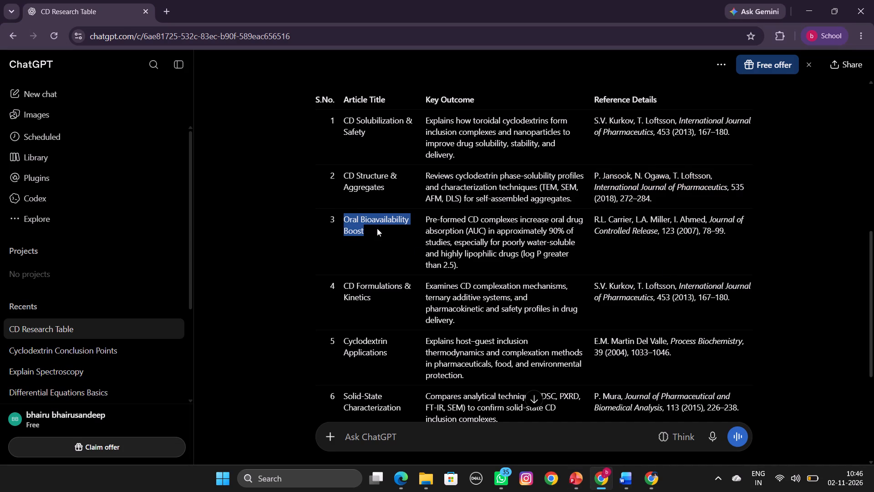
pyautogui.hotkey('ctrl', 'c')
pyautogui.click(575, 483)
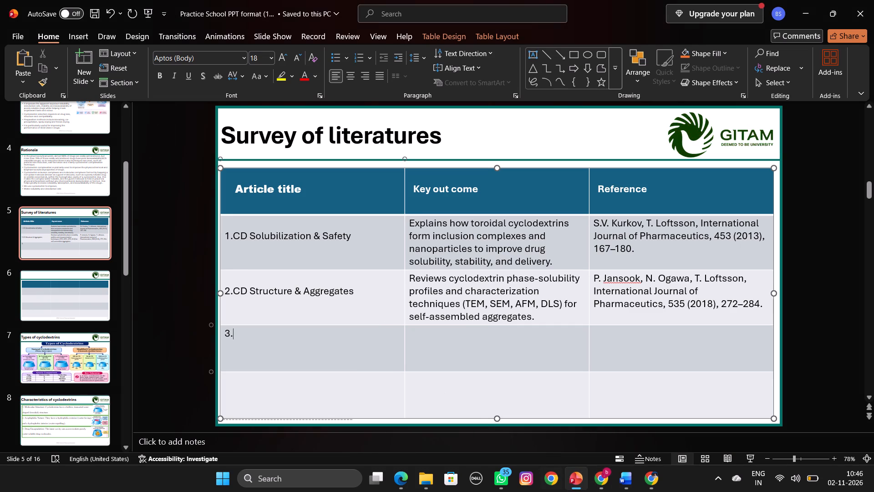
pyautogui.click(295, 332)
pyautogui.press('Left')
pyautogui.press('Left')
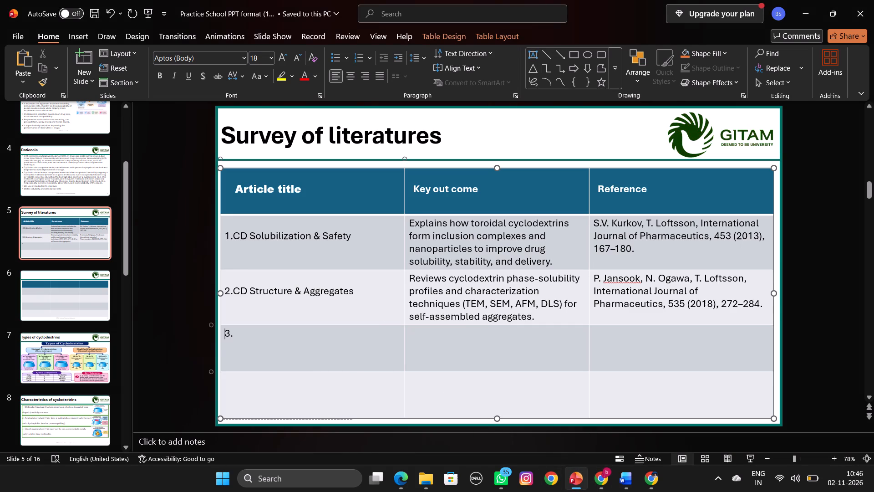
pyautogui.press('Return')
pyautogui.press('Right')
pyautogui.press('Right')
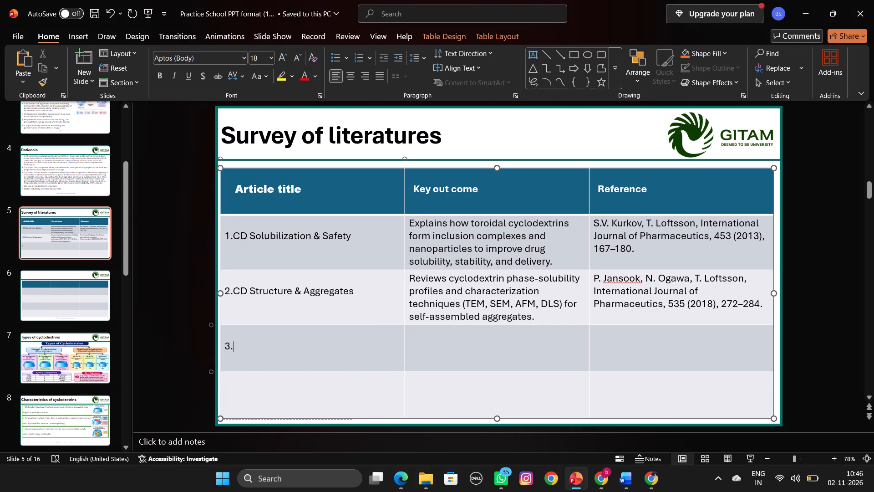
pyautogui.hotkey('ctrl', 'v')
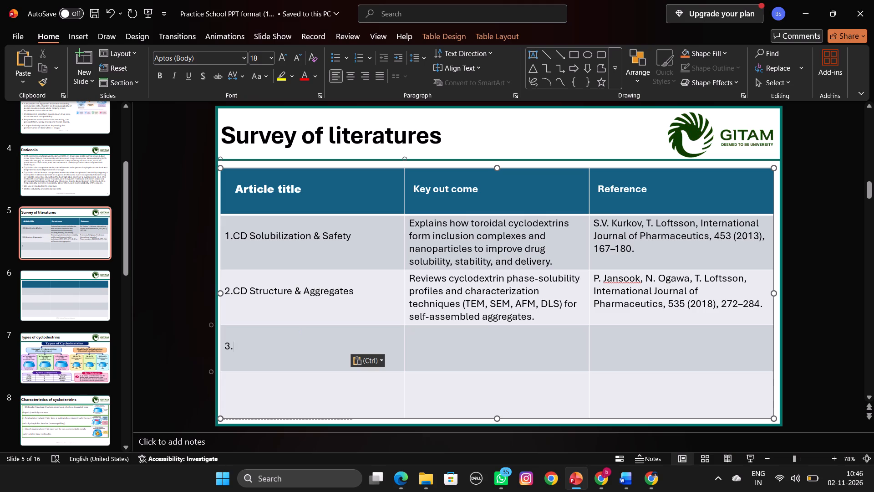
# Copy row 3's key outcome from the CD Research Table chat in Chrome into the PowerPoint table's third body cell under "Key out come".
pyautogui.click(433, 342)
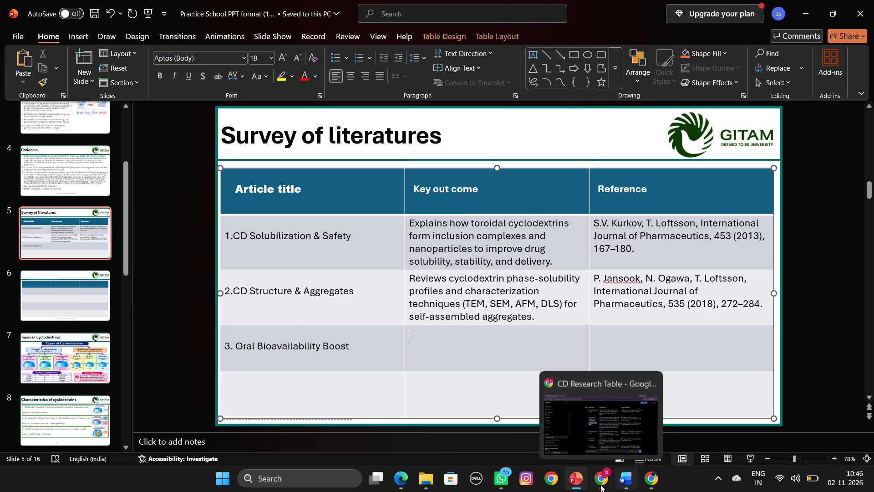
pyautogui.click(596, 482)
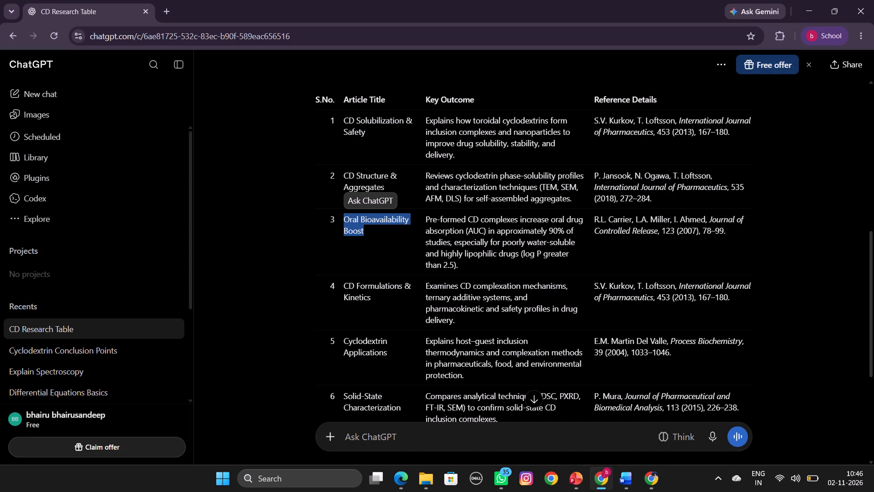
pyautogui.moveTo(426, 217); pyautogui.dragTo(512, 271)
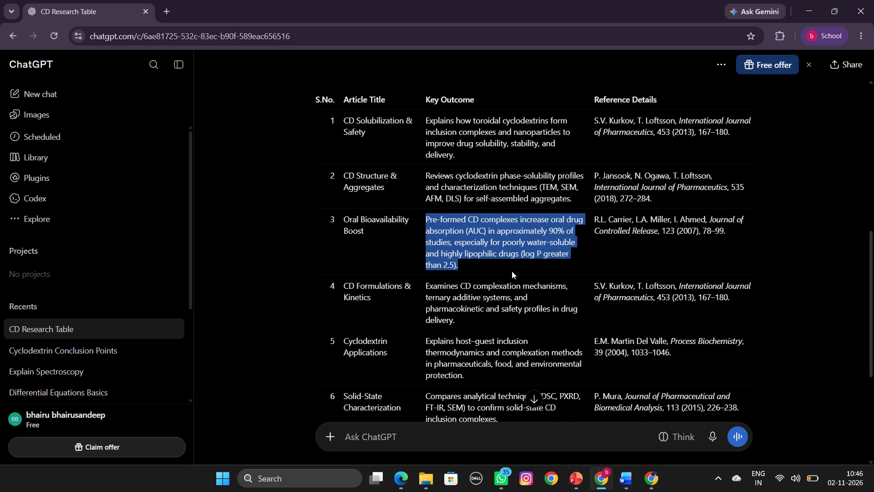
pyautogui.hotkey('ctrl', 'c')
pyautogui.click(573, 473)
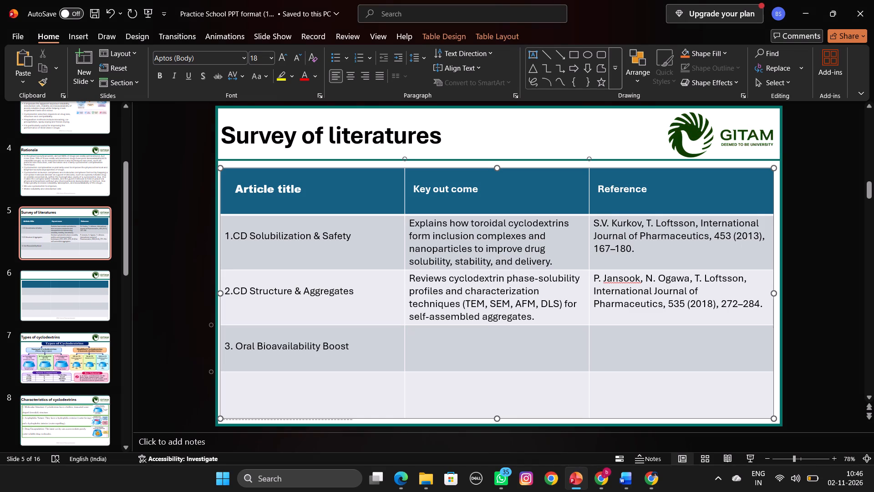
pyautogui.click(429, 335)
pyautogui.hotkey('ctrl', 'v')
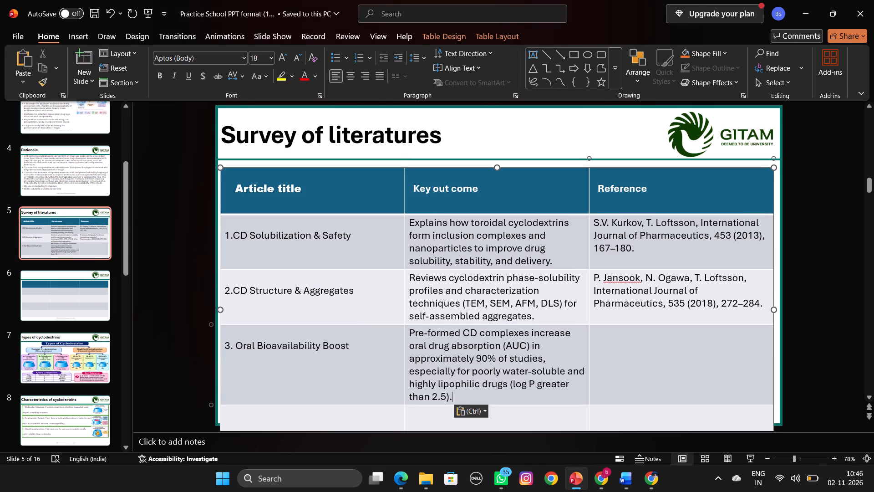
pyautogui.scroll(-3, 636, 333)
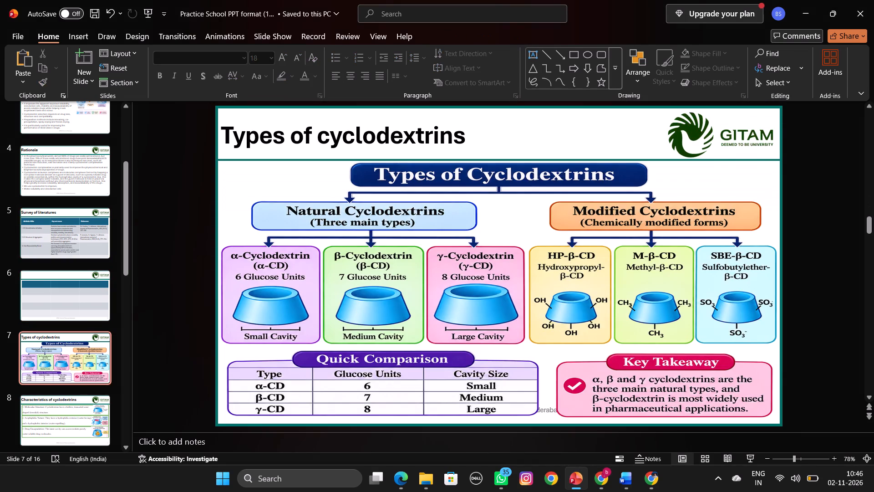
pyautogui.click(84, 231)
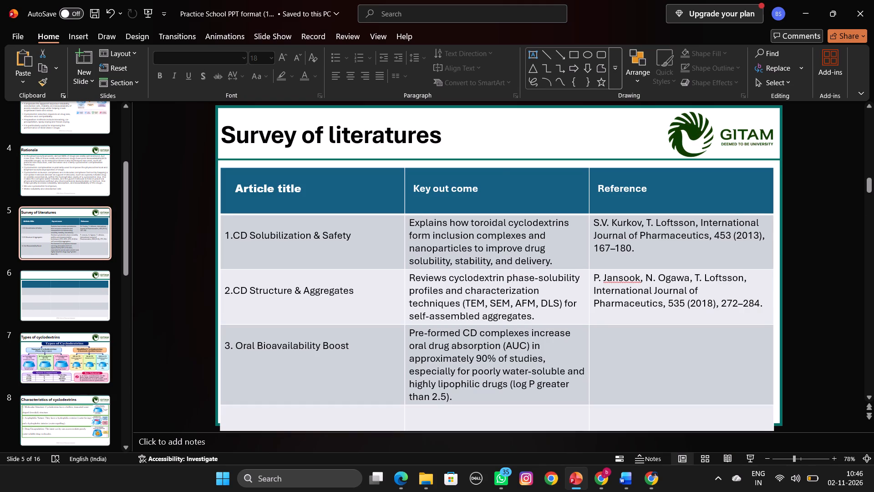
pyautogui.click(617, 342)
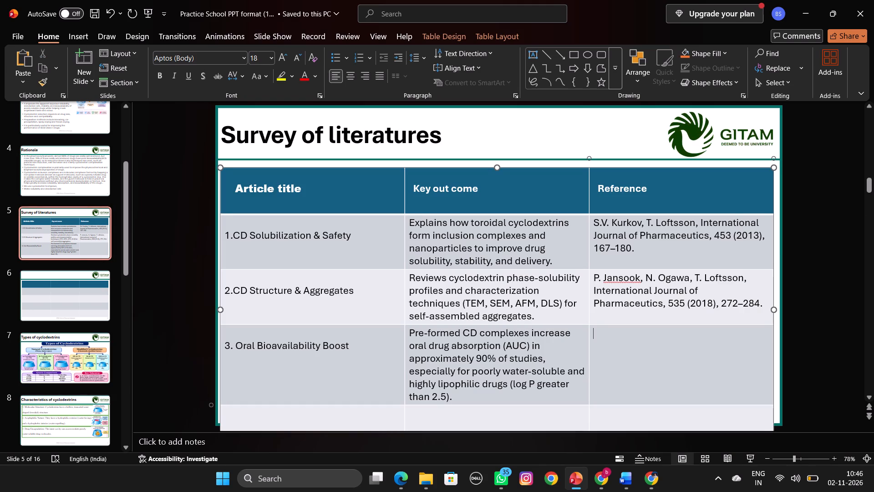
pyautogui.click(600, 480)
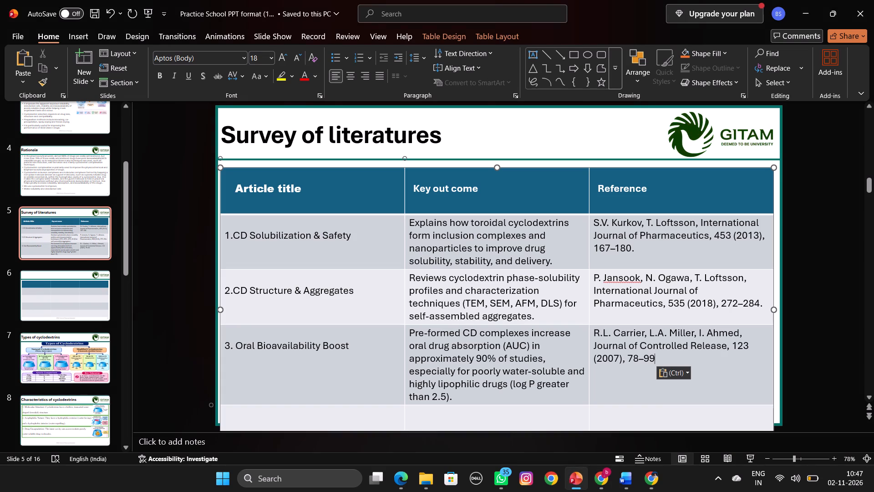
# Reduce the Survey of literatures table's height and raise its top edge to the line under the title so it fits the slide better.
pyautogui.scroll(-1, 376, 422)
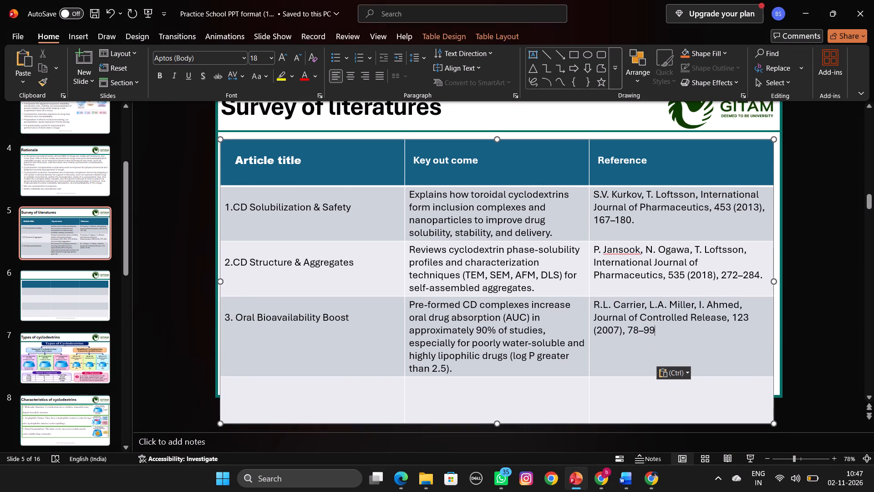
pyautogui.moveTo(499, 422); pyautogui.dragTo(500, 409)
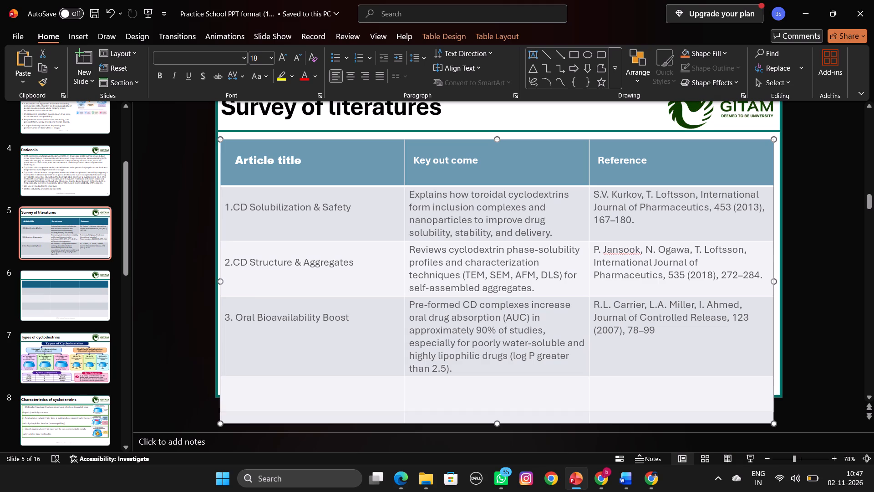
pyautogui.moveTo(500, 409); pyautogui.dragTo(501, 390)
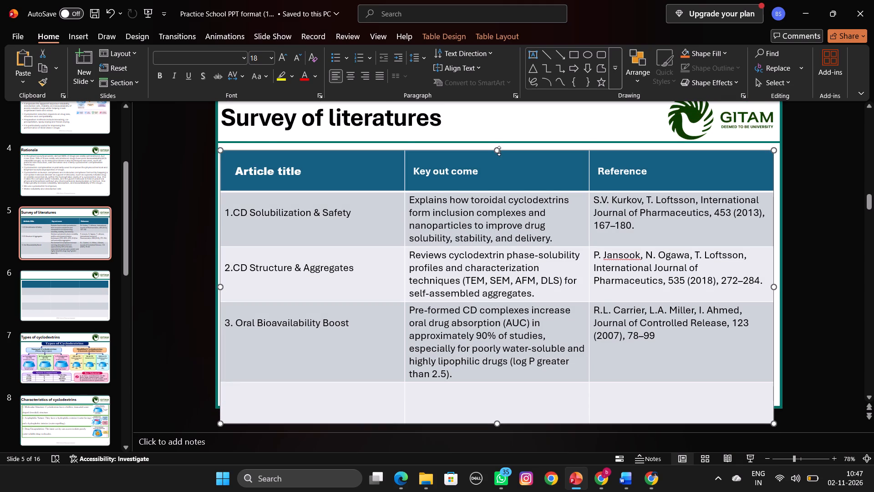
pyautogui.moveTo(499, 151); pyautogui.dragTo(499, 139)
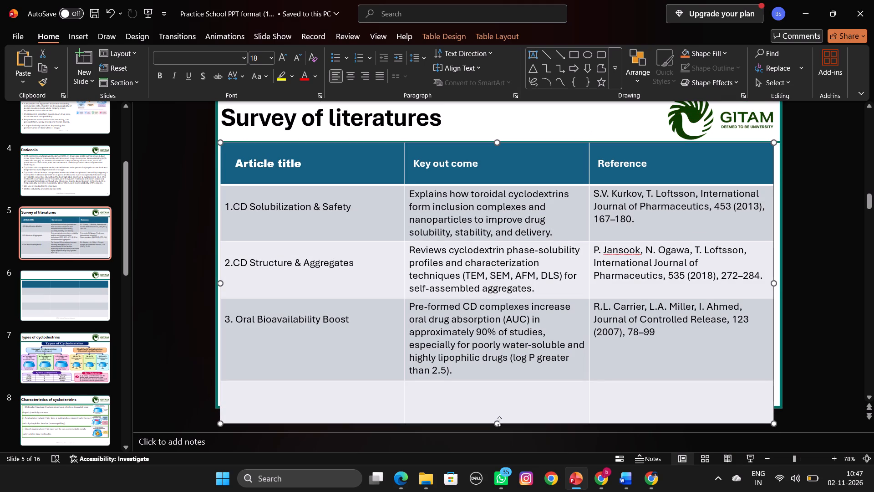
pyautogui.moveTo(496, 423); pyautogui.dragTo(493, 403, button='right')
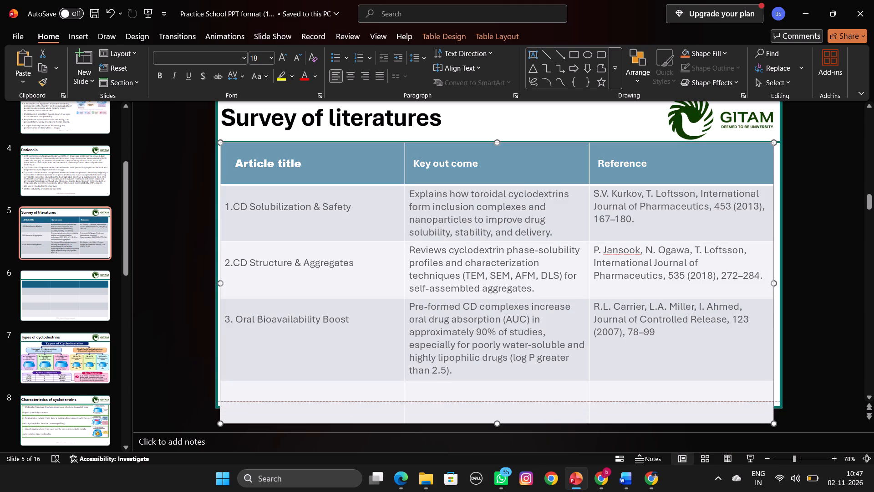
pyautogui.moveTo(493, 403); pyautogui.dragTo(493, 403, button='right')
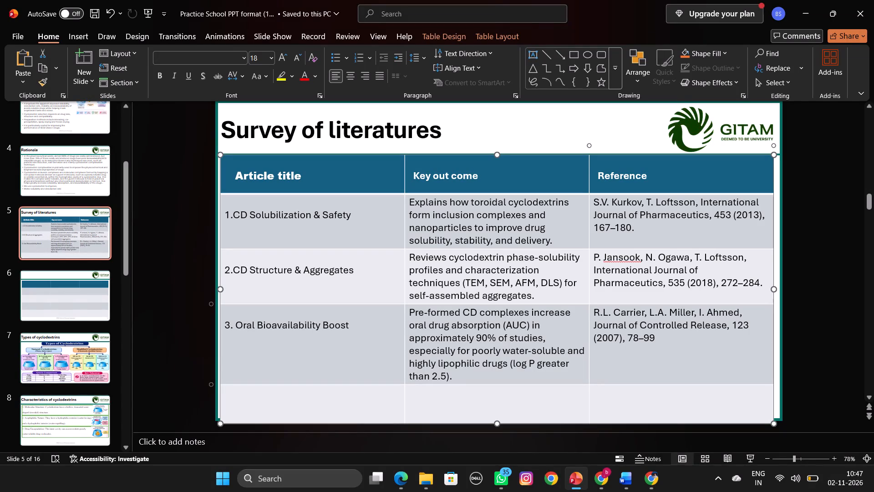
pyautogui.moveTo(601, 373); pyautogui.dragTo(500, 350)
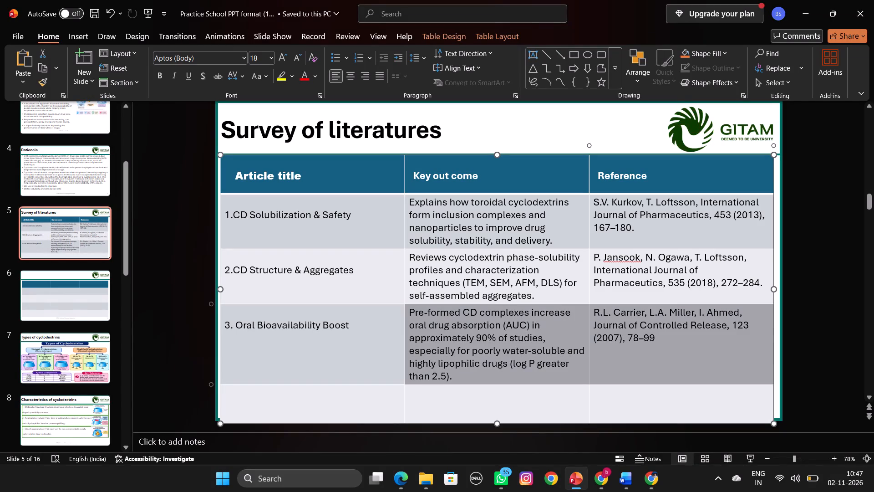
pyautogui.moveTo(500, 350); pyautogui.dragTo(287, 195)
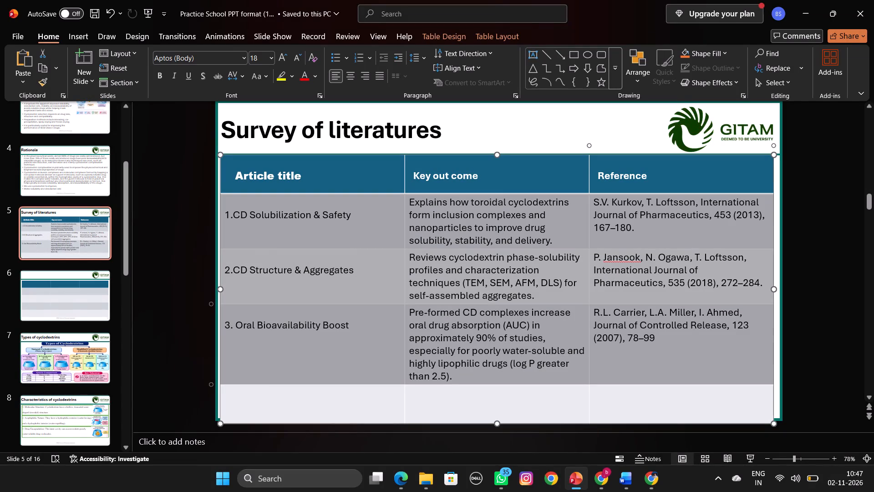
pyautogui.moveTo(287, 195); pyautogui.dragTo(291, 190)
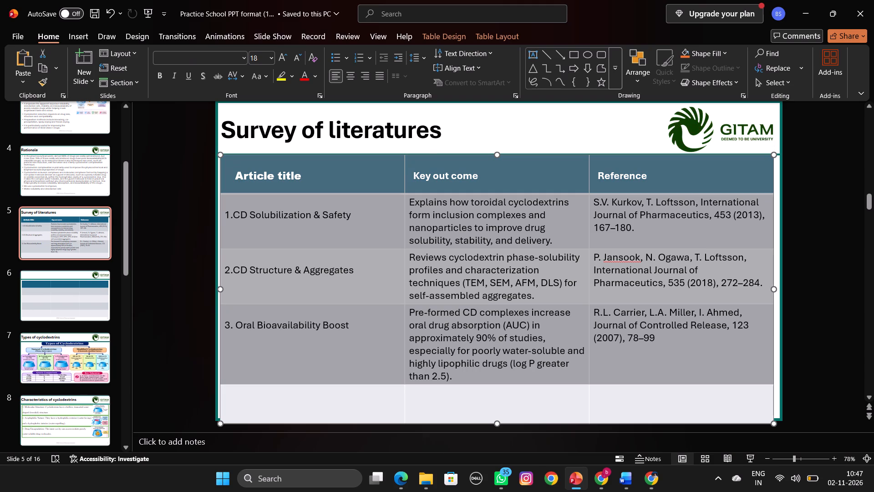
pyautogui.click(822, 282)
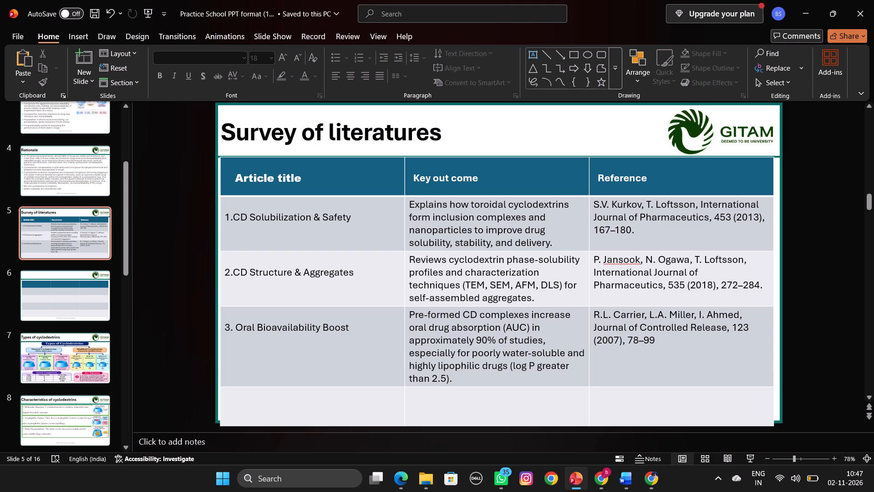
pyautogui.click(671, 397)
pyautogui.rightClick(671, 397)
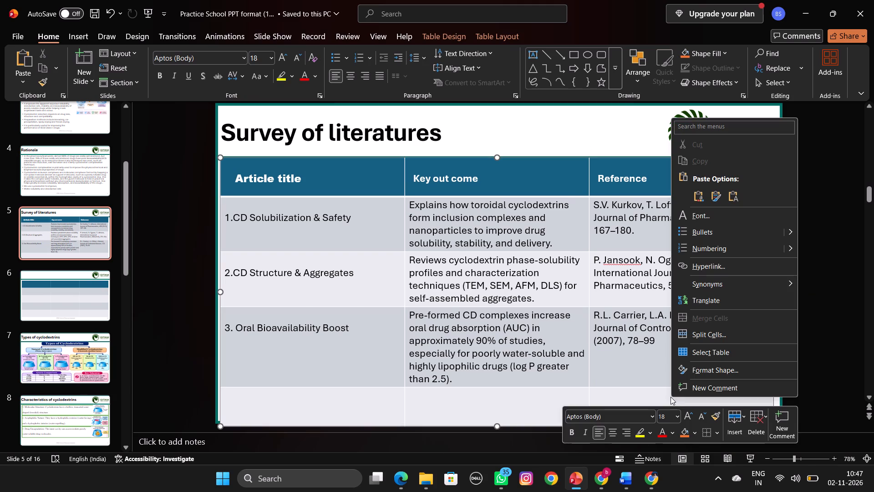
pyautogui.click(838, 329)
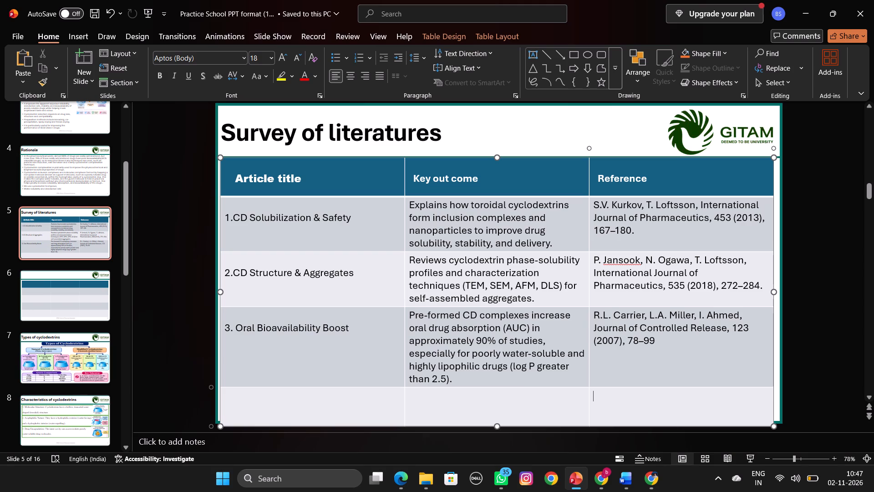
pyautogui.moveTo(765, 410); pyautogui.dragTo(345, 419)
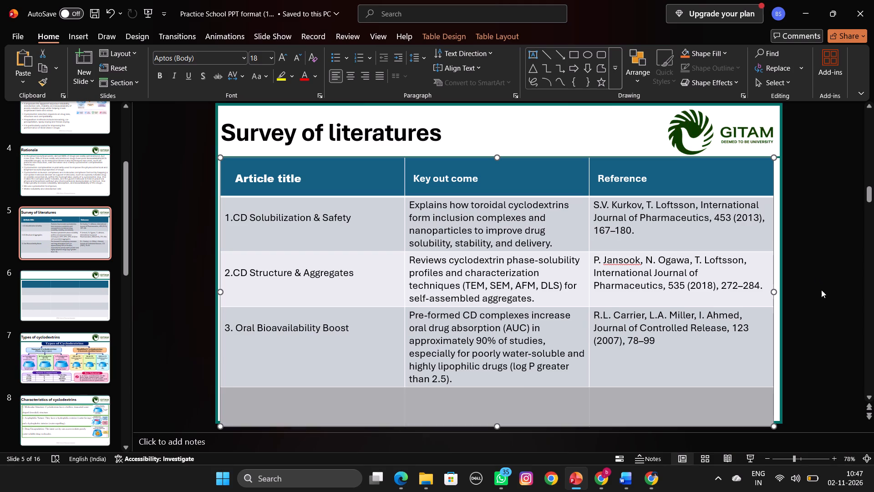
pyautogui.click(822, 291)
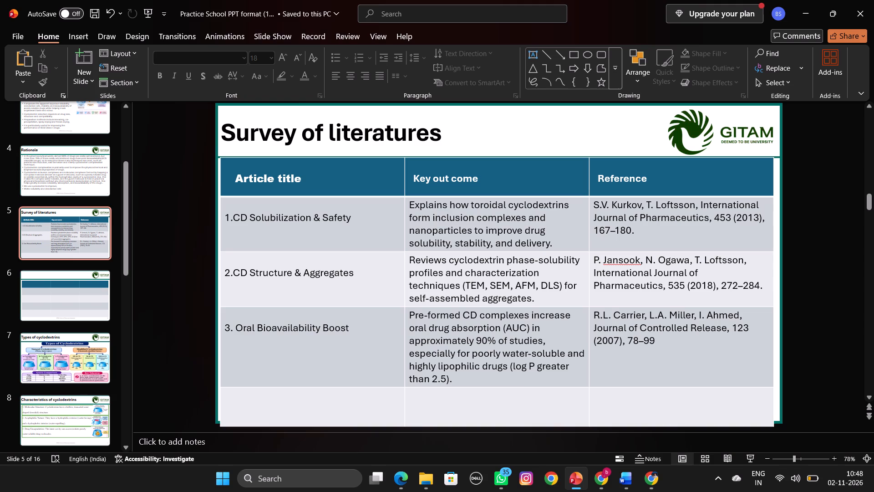
# Set the font size of the three filled body rows in the Survey of literatures table to 15.
pyautogui.moveTo(690, 369); pyautogui.dragTo(314, 269)
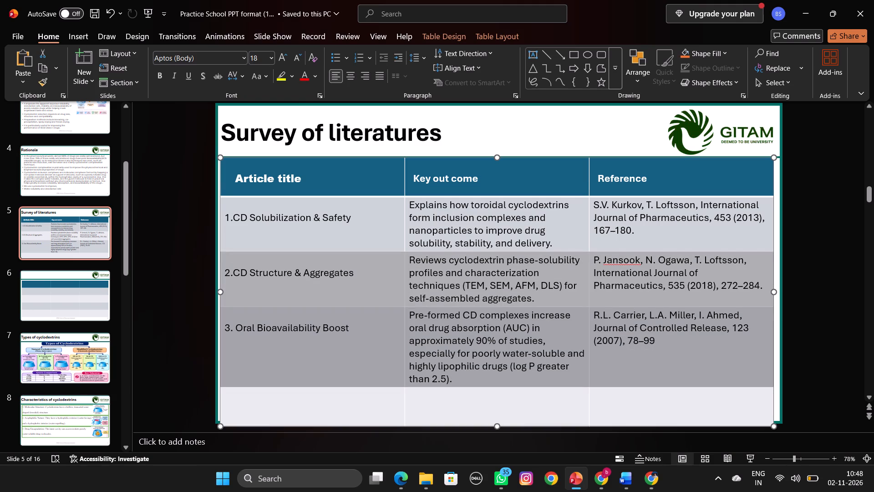
pyautogui.moveTo(314, 269); pyautogui.dragTo(309, 234)
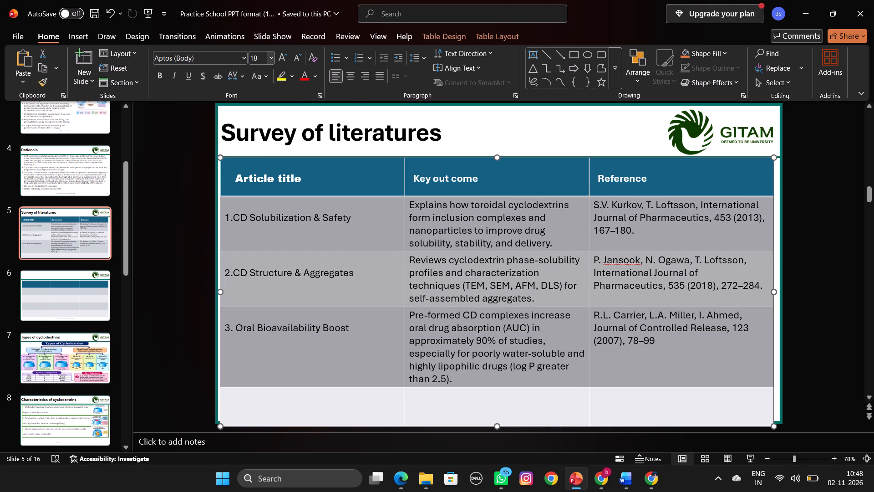
pyautogui.click(271, 61)
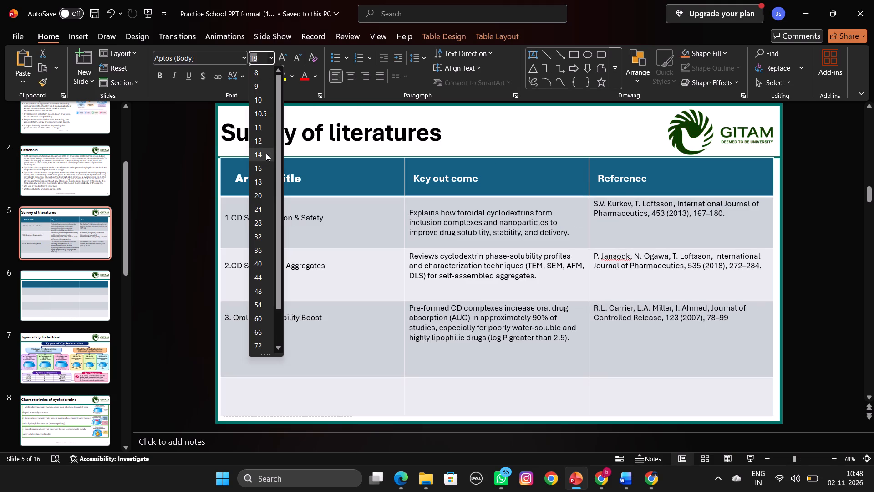
pyautogui.press('BackSpace')
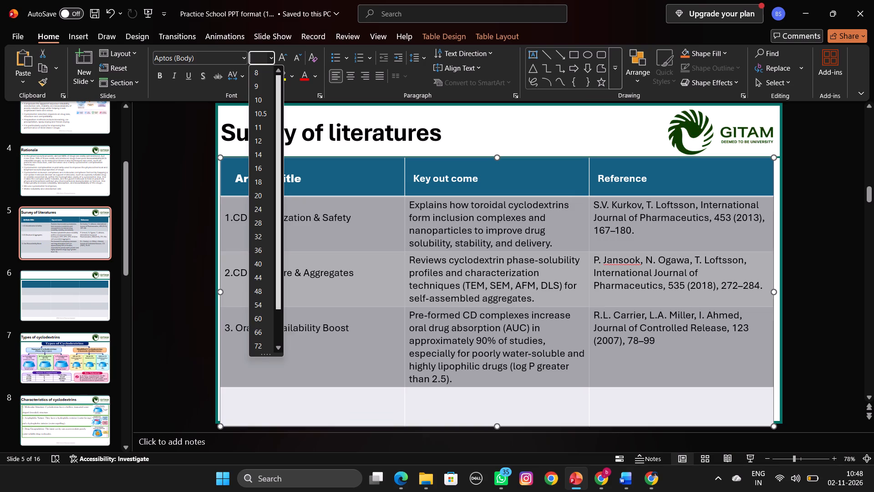
pyautogui.write('15')
pyautogui.press('Return')
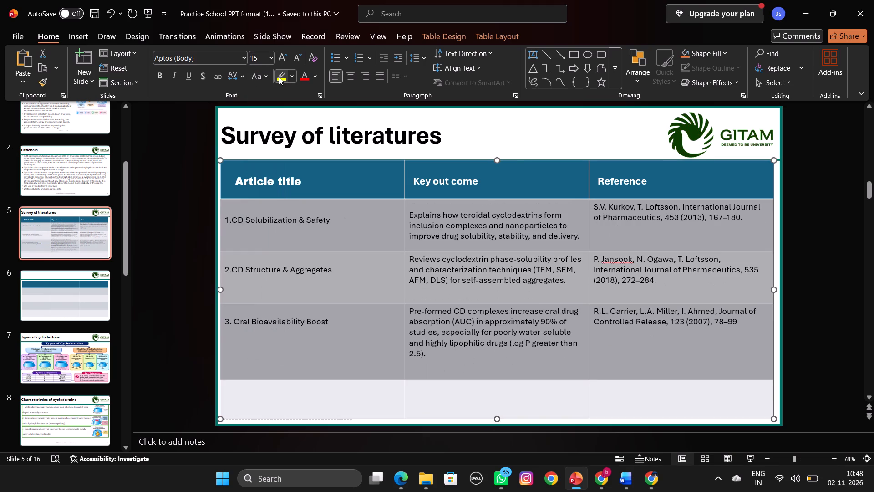
# Copy row 4's title, CD Formulations & Kinetics, from the Chrome chat into the PowerPoint table's fourth body cell under "Article title", prefixed with "4.".
pyautogui.click(171, 214)
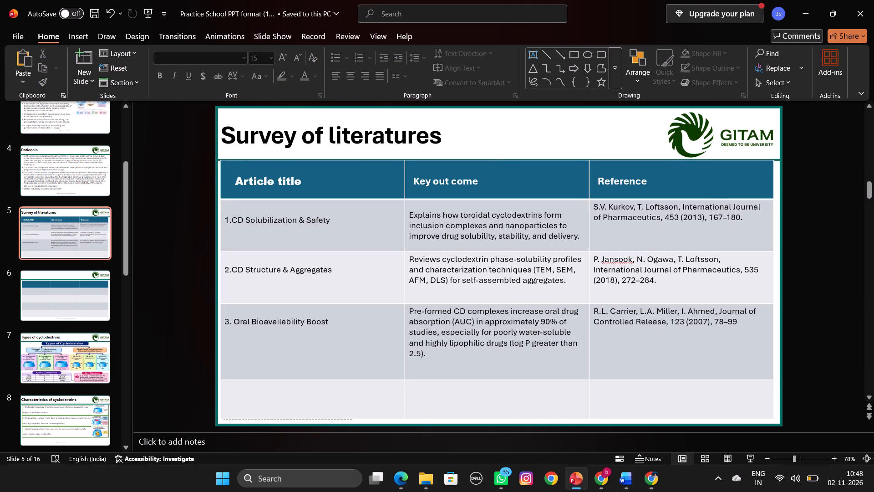
pyautogui.click(264, 398)
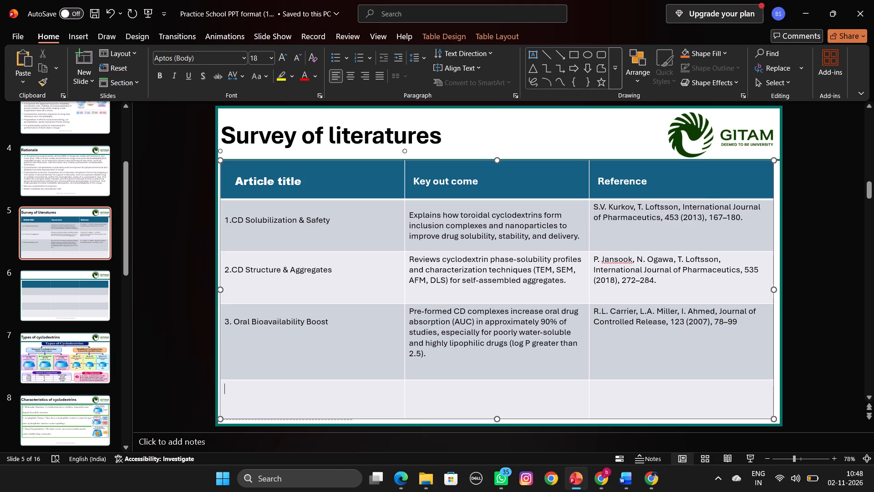
pyautogui.click(599, 475)
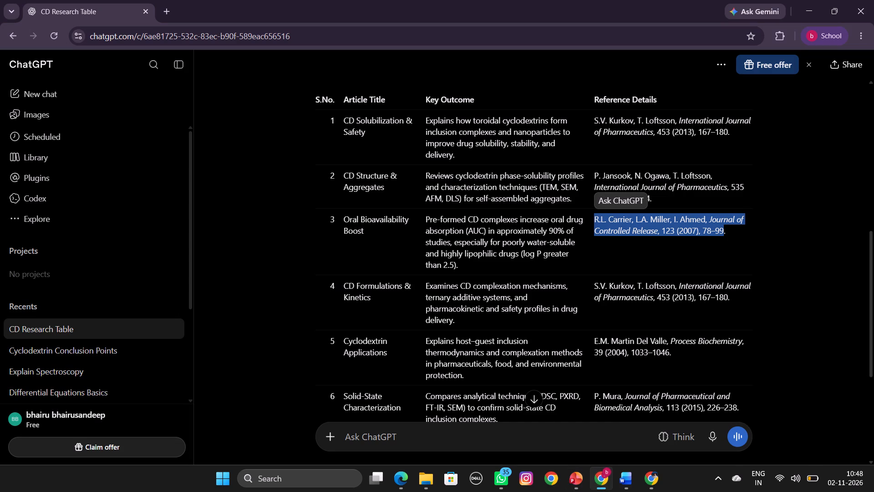
pyautogui.moveTo(345, 283); pyautogui.dragTo(393, 299)
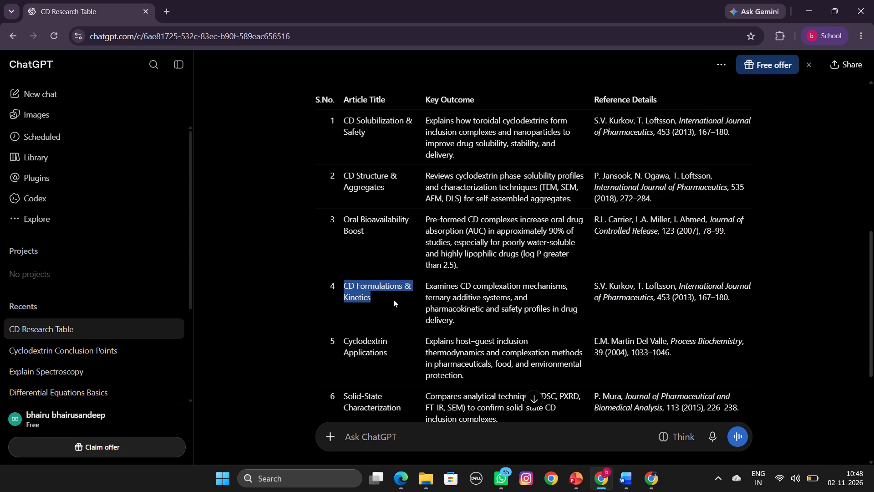
pyautogui.hotkey('ctrl', 'c')
pyautogui.click(574, 479)
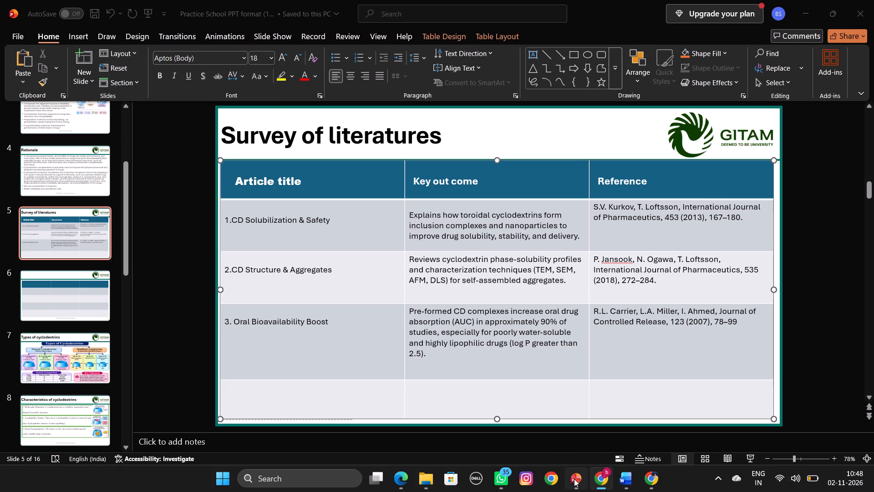
pyautogui.click(296, 397)
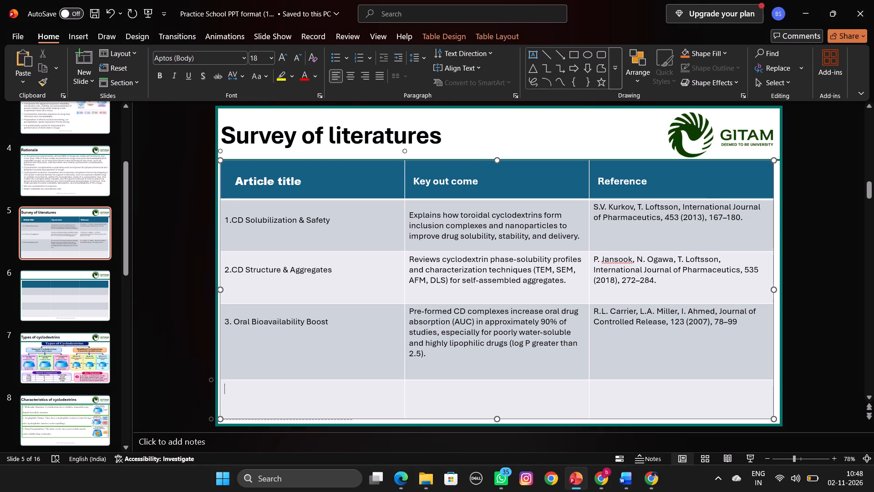
pyautogui.hotkey('ctrl', 'v')
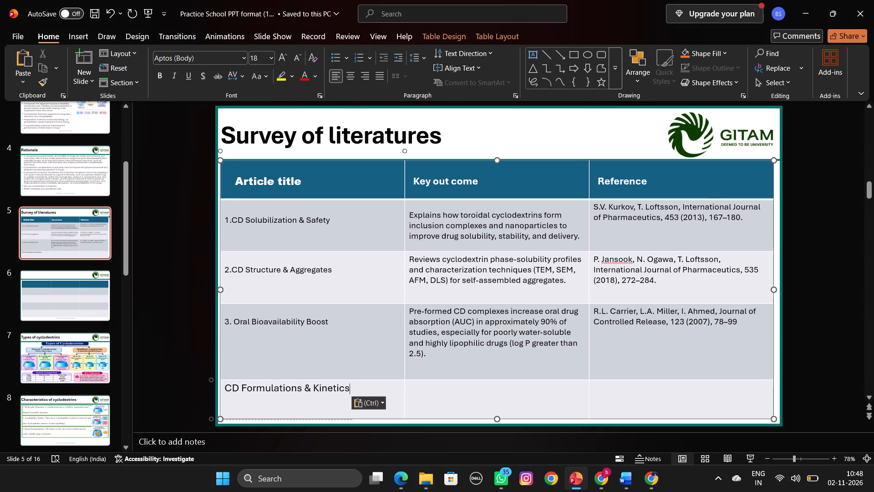
pyautogui.click(230, 390)
pyautogui.press('Left')
pyautogui.press('4')
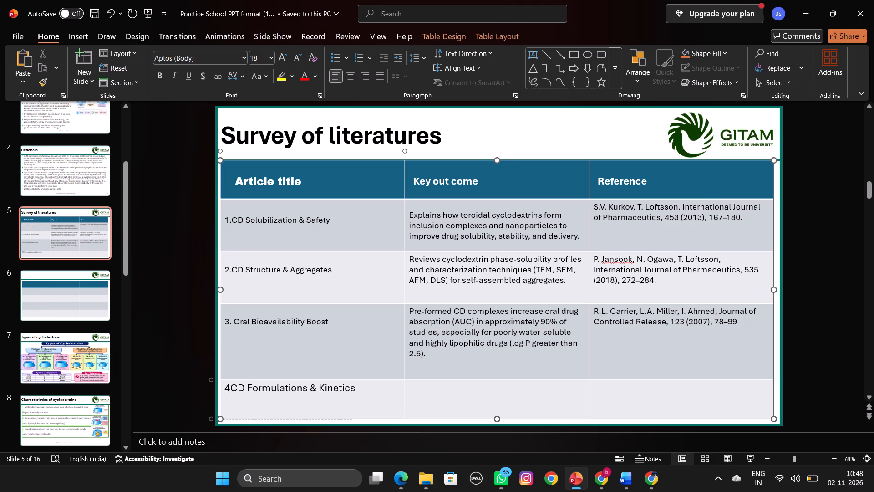
pyautogui.press('.')
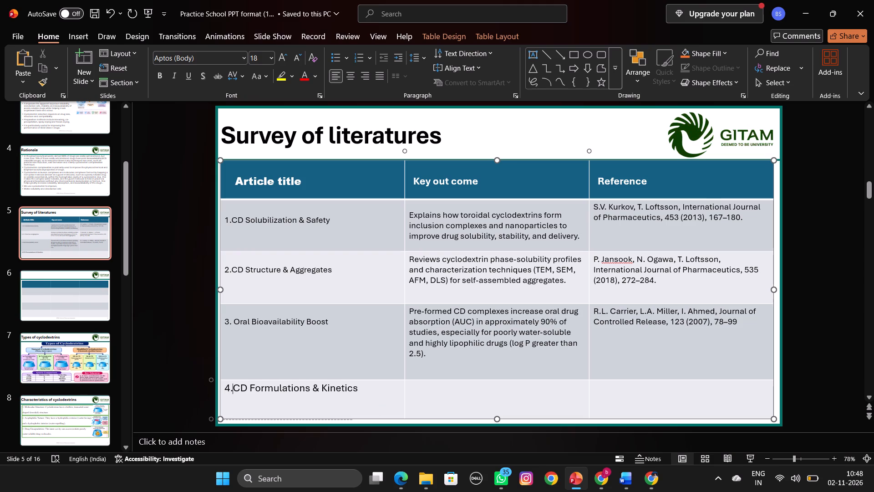
# Copy row 4's key outcome from the CD Research Table chat in Chrome into the PowerPoint table's fourth body cell under "Key out come".
pyautogui.click(421, 390)
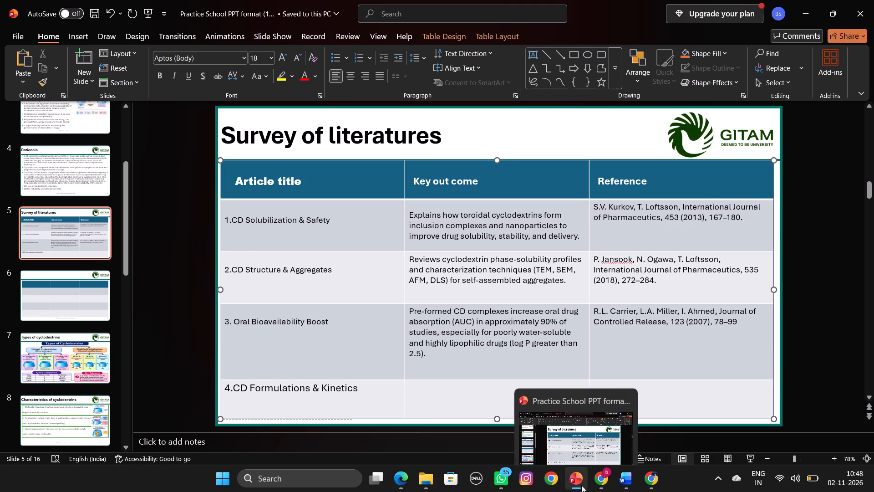
pyautogui.click(605, 486)
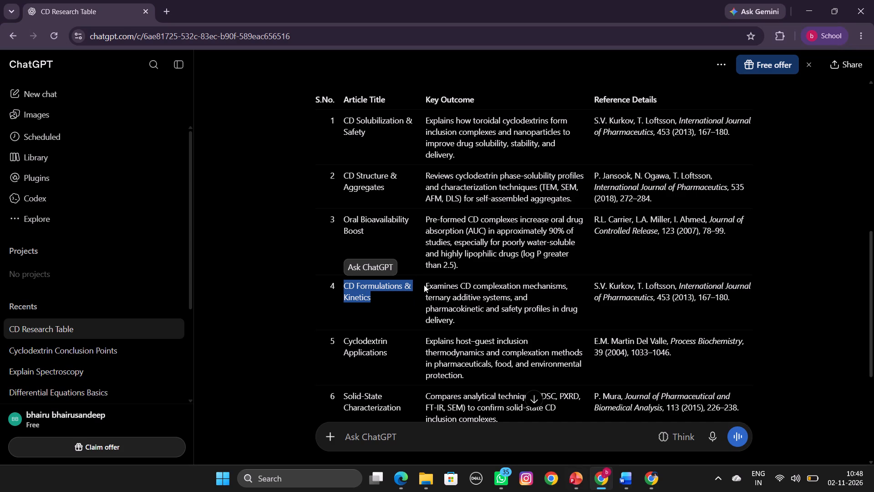
pyautogui.moveTo(425, 283); pyautogui.dragTo(512, 318)
pyautogui.hotkey('ctrl', 'c')
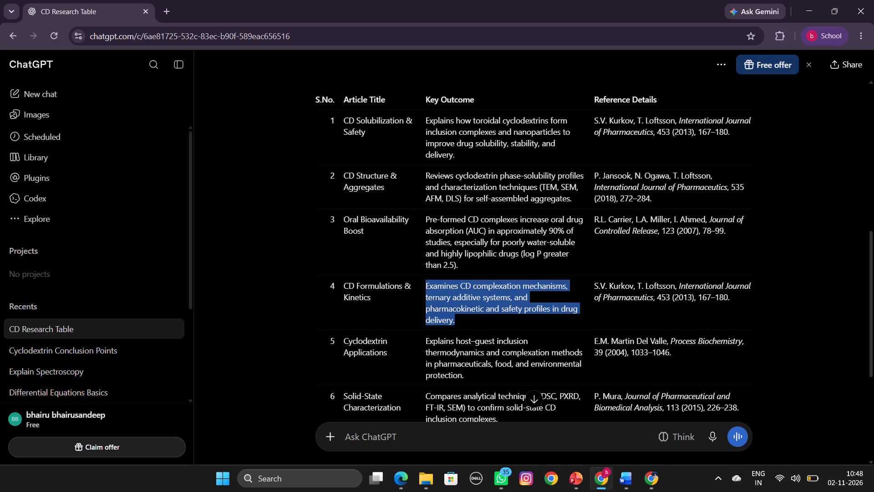
pyautogui.click(582, 475)
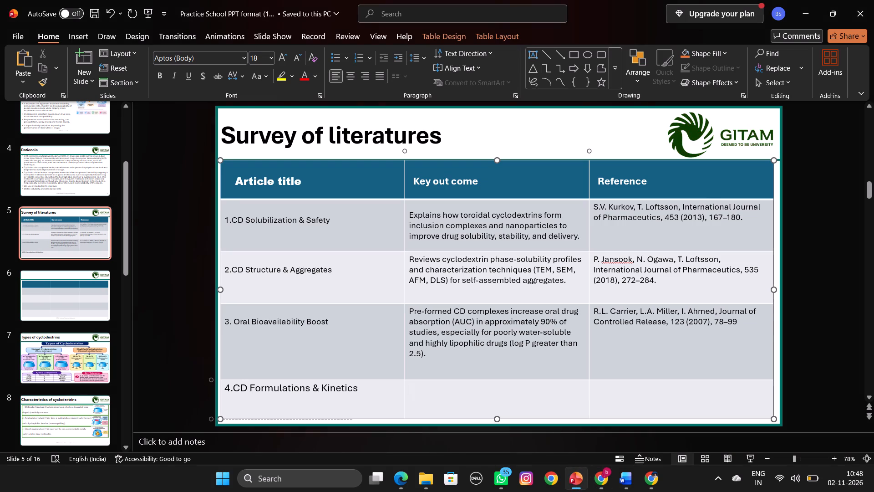
pyautogui.click(447, 394)
pyautogui.hotkey('ctrl', 'v')
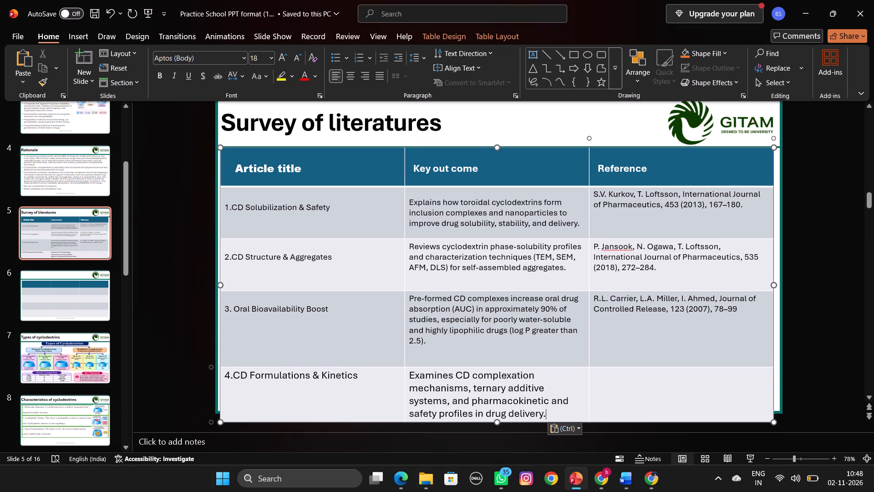
# Copy row 4's International Journal of Pharmaceutics, 453 (2013) reference from the Chrome chat into the PowerPoint table's fourth body cell under "Reference".
pyautogui.click(645, 399)
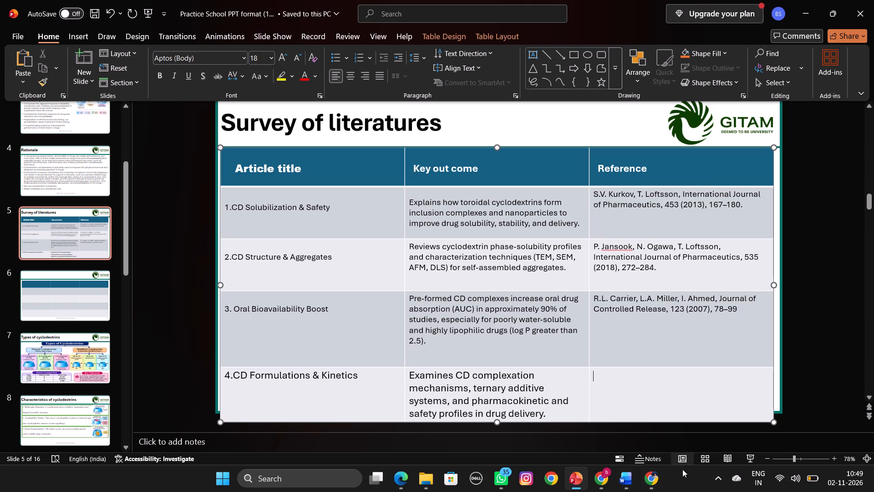
pyautogui.click(598, 482)
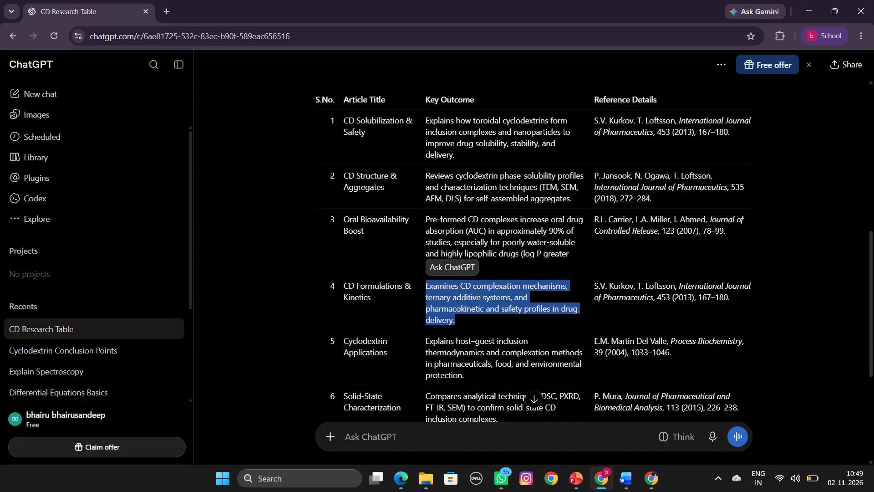
pyautogui.click(603, 282)
pyautogui.click(593, 285)
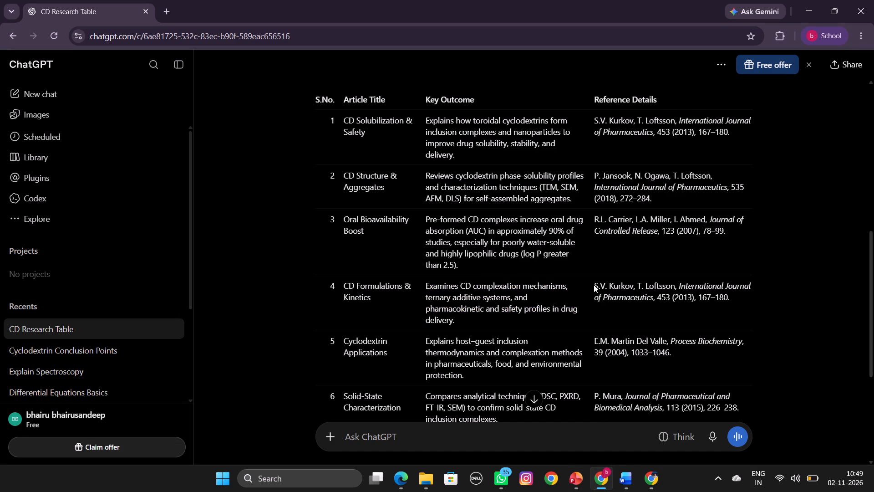
pyautogui.moveTo(595, 284); pyautogui.dragTo(764, 308)
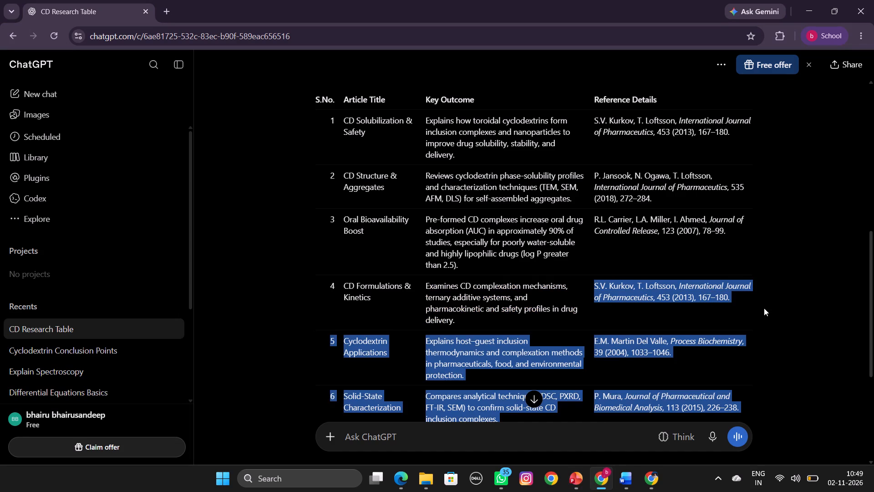
pyautogui.moveTo(764, 308); pyautogui.dragTo(737, 297)
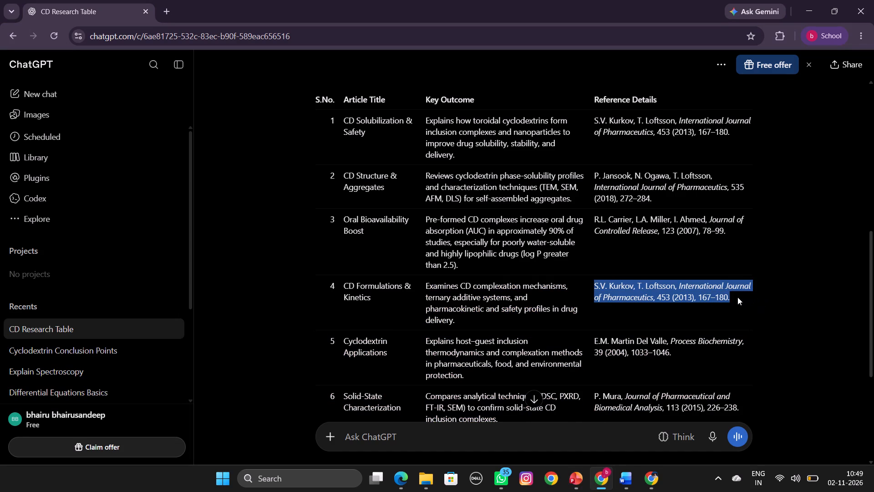
pyautogui.hotkey('ctrl', 'c')
pyautogui.click(576, 478)
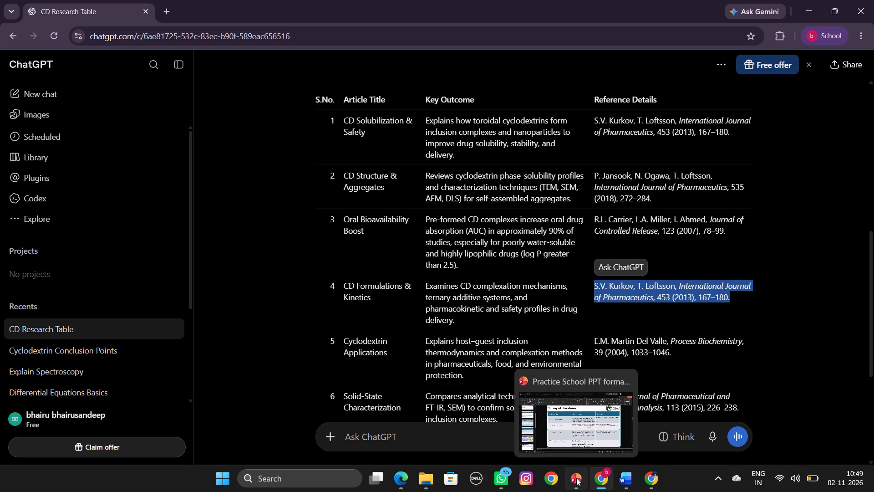
pyautogui.click(605, 384)
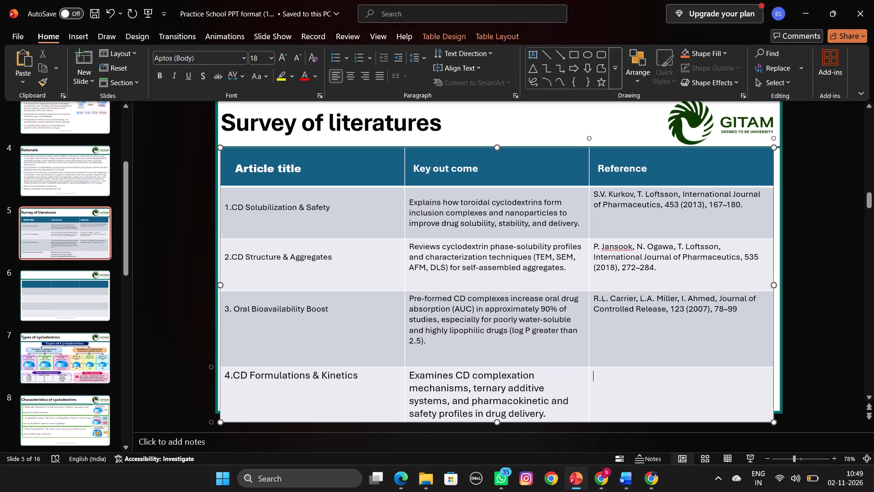
pyautogui.hotkey('ctrl', 'v')
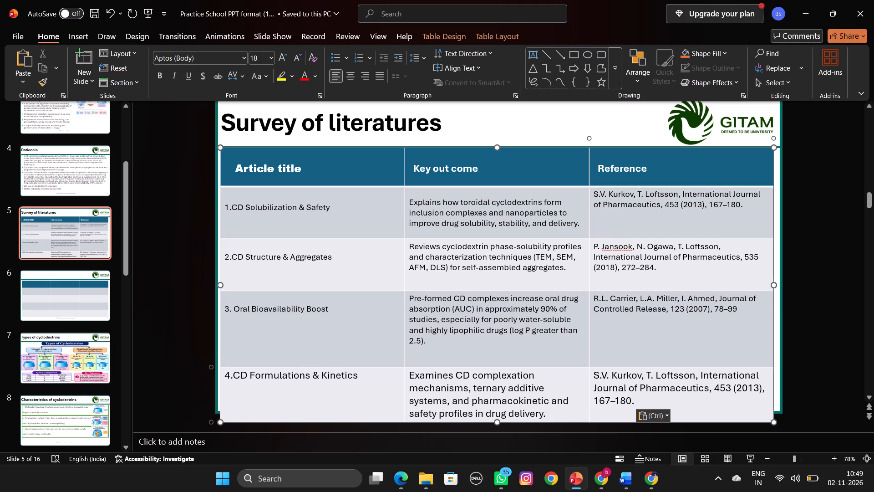
# Set the font size of the fourth body row, CD Formulations & Kinetics, to 15.
pyautogui.moveTo(644, 407); pyautogui.dragTo(435, 407, button='right')
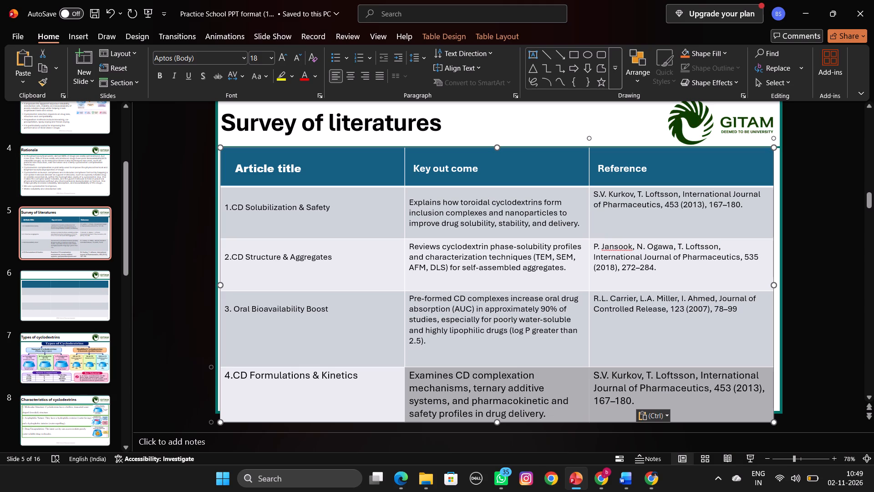
pyautogui.moveTo(435, 407); pyautogui.dragTo(307, 402, button='right')
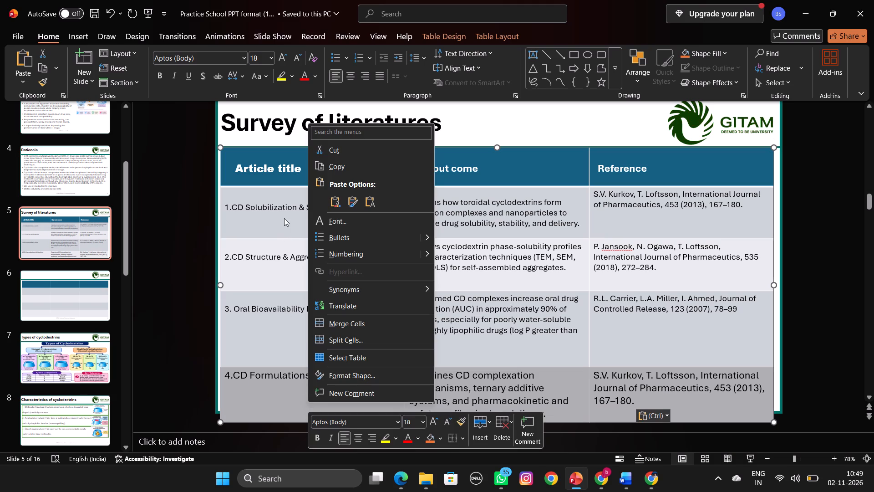
pyautogui.click(269, 55)
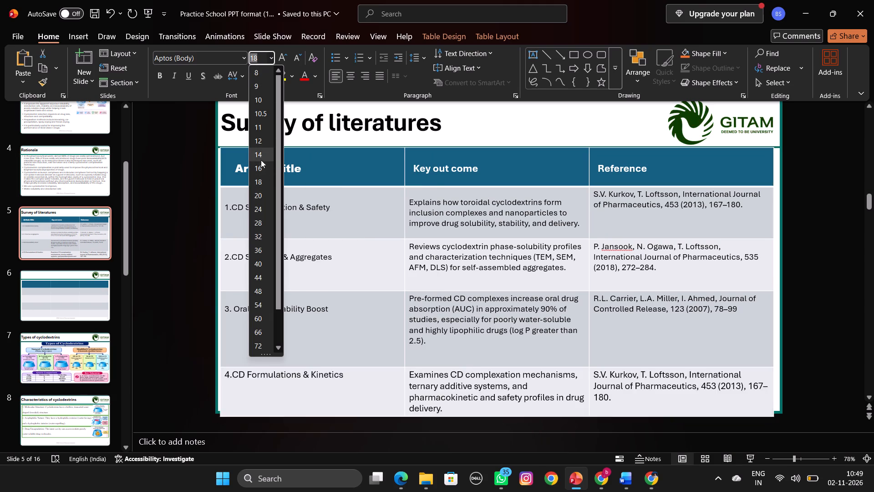
pyautogui.press('BackSpace')
pyautogui.write('15')
pyautogui.press('Return')
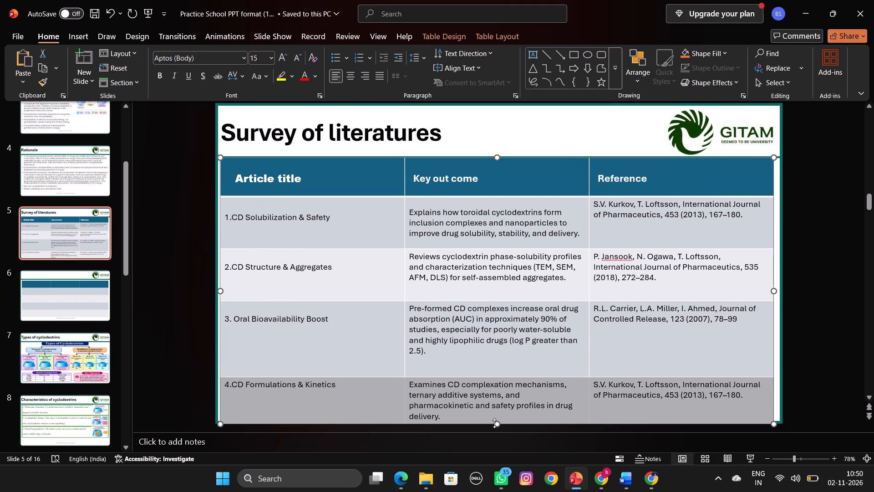
# Reduce the Survey of literatures table's height from its bottom edge and lower its top edge slightly below the line under the title.
pyautogui.moveTo(497, 422); pyautogui.dragTo(497, 413)
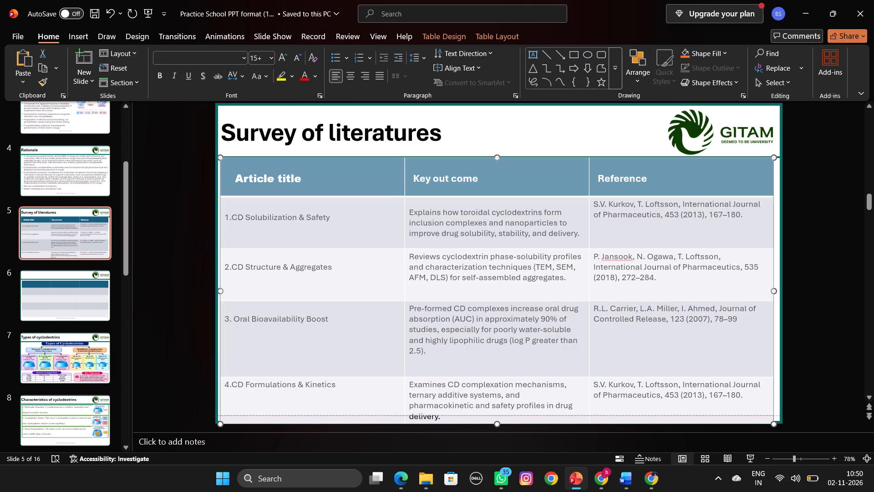
pyautogui.moveTo(497, 413); pyautogui.dragTo(497, 417)
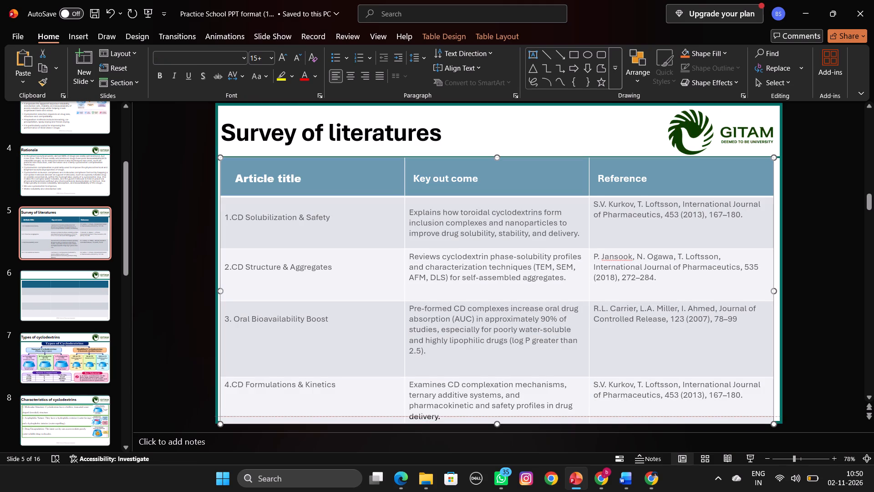
pyautogui.moveTo(497, 417); pyautogui.dragTo(497, 416)
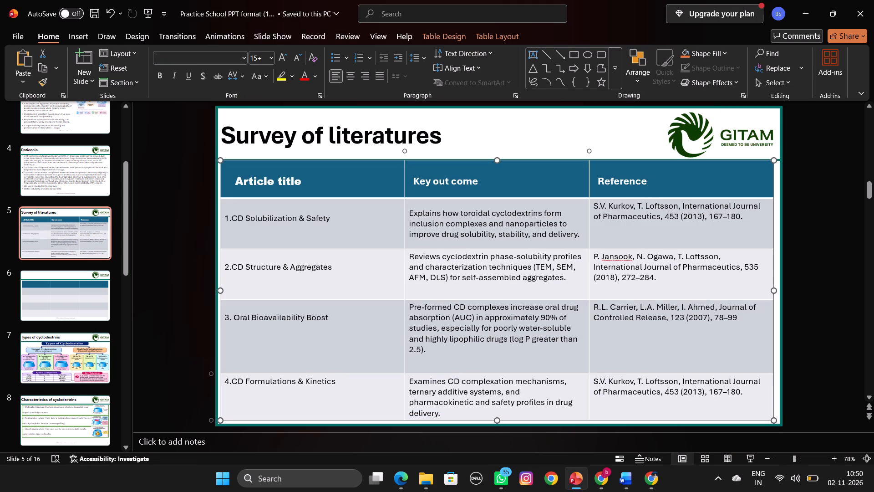
pyautogui.click(496, 160)
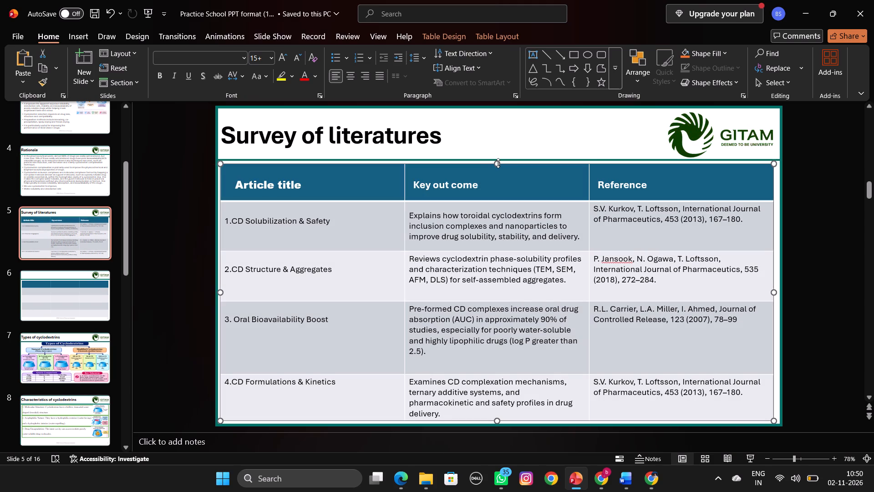
# Enter the heading "Article title" in Arial Black on the second line of the first header cell of slide 6's empty table.
pyautogui.scroll(-1, 493, 274)
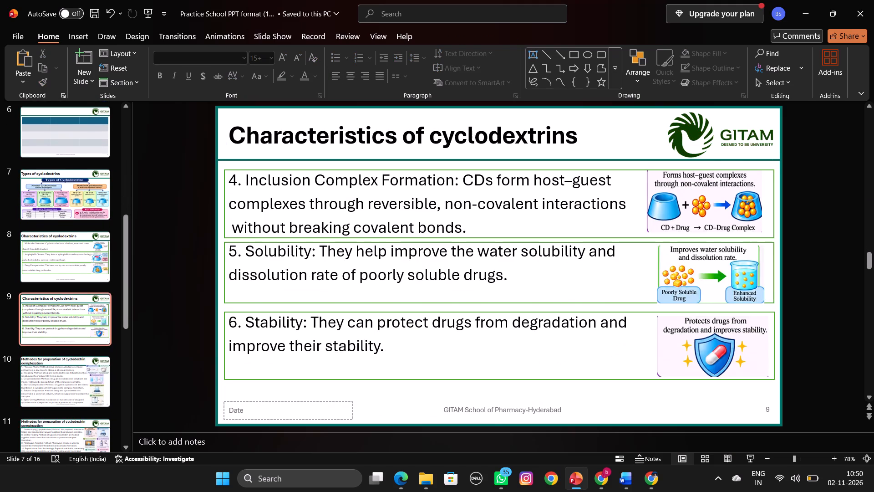
pyautogui.scroll(-1, 493, 274)
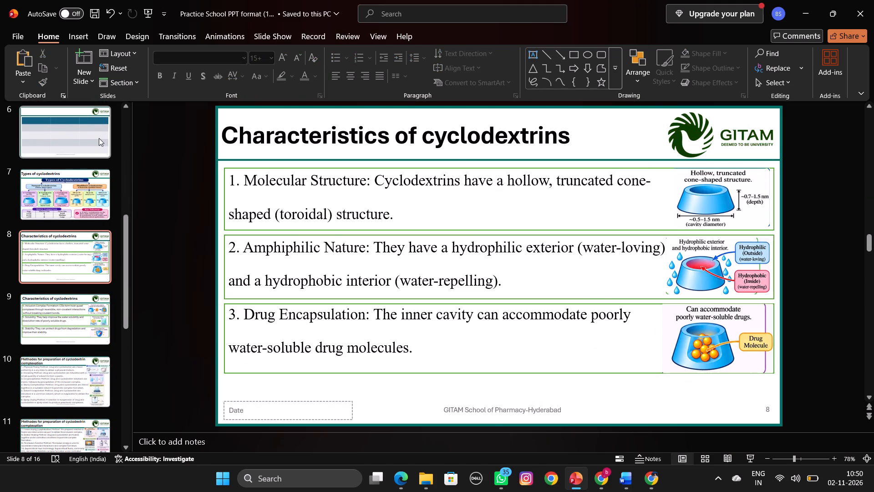
pyautogui.click(99, 138)
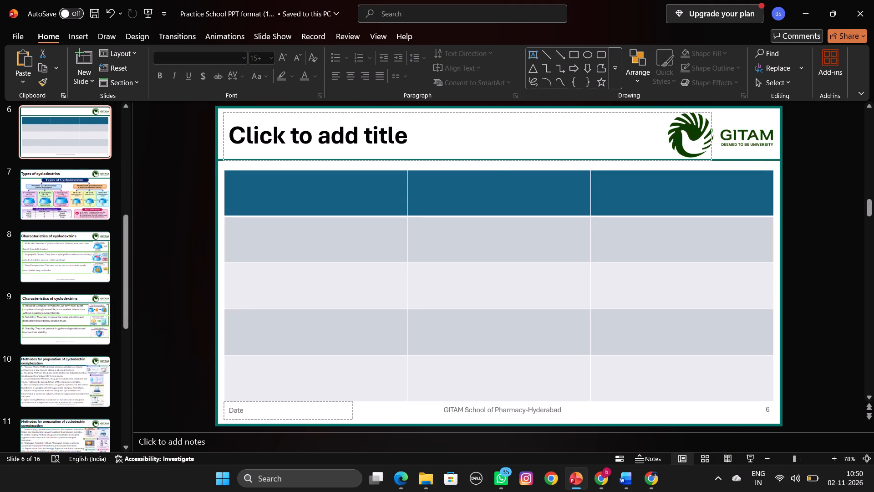
pyautogui.click(292, 187)
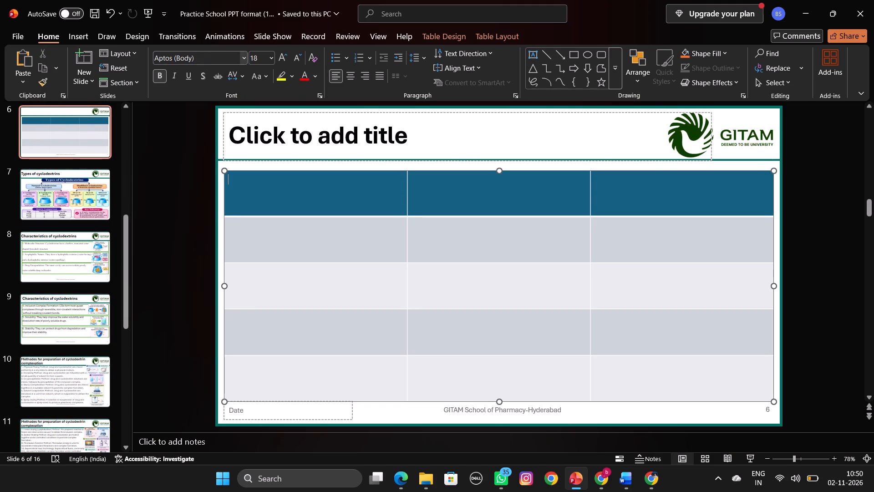
pyautogui.click(209, 55)
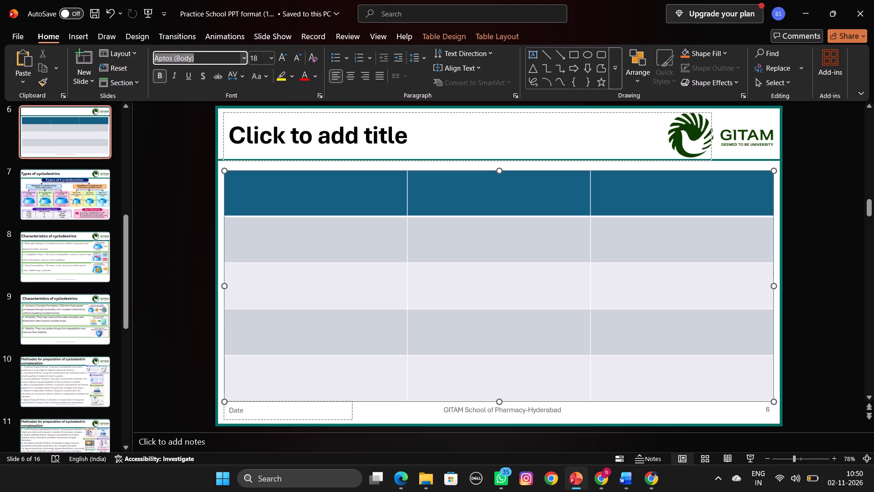
pyautogui.press('BackSpace')
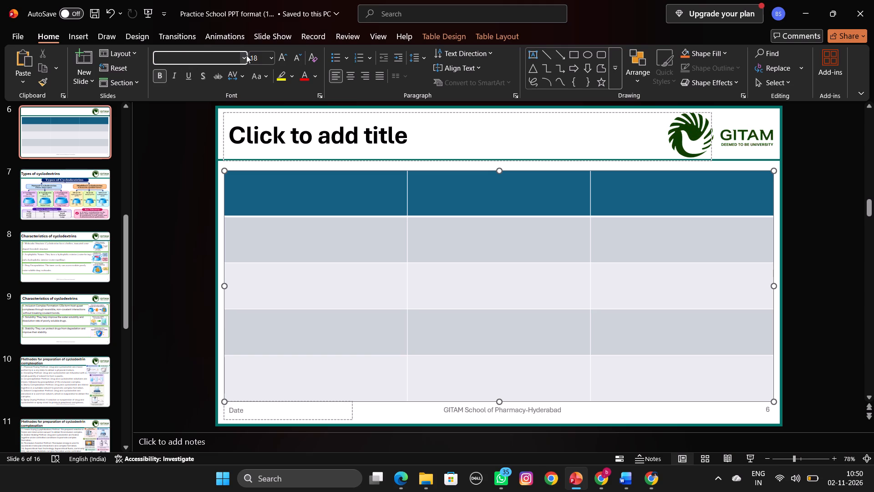
pyautogui.click(245, 56)
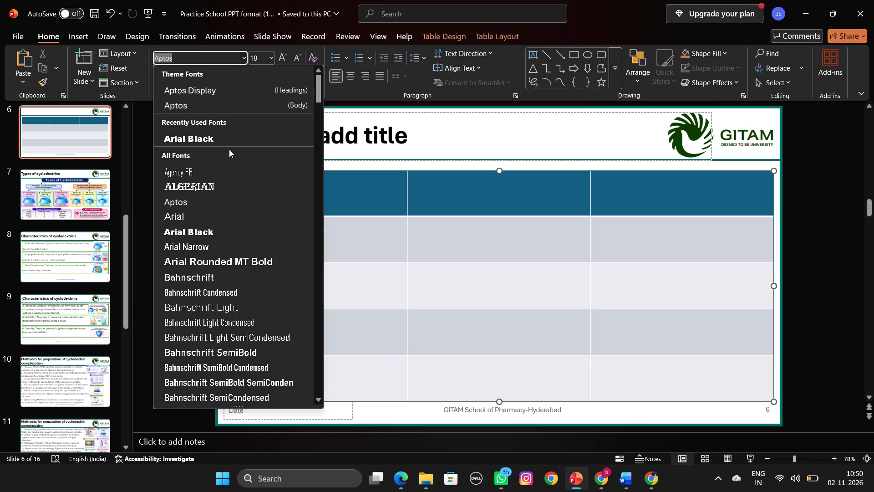
pyautogui.click(231, 136)
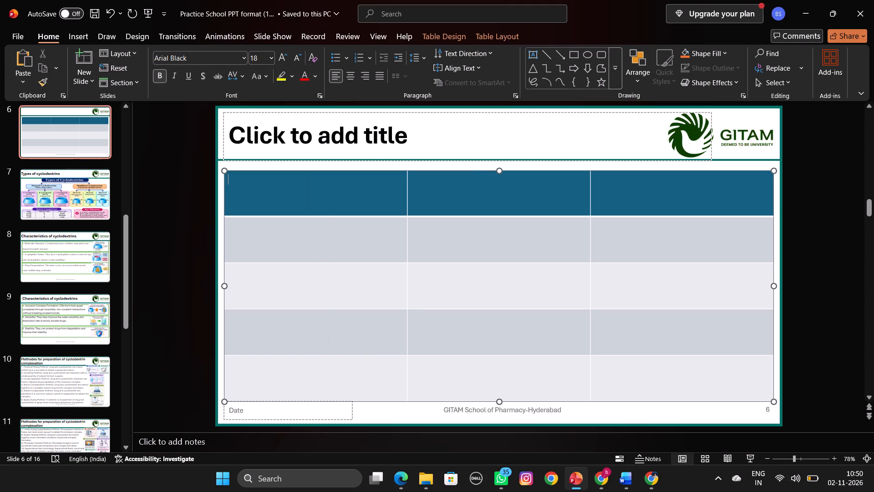
pyautogui.click(274, 198)
pyautogui.press('Return')
pyautogui.write('Article')
pyautogui.press('space')
pyautogui.write('title')
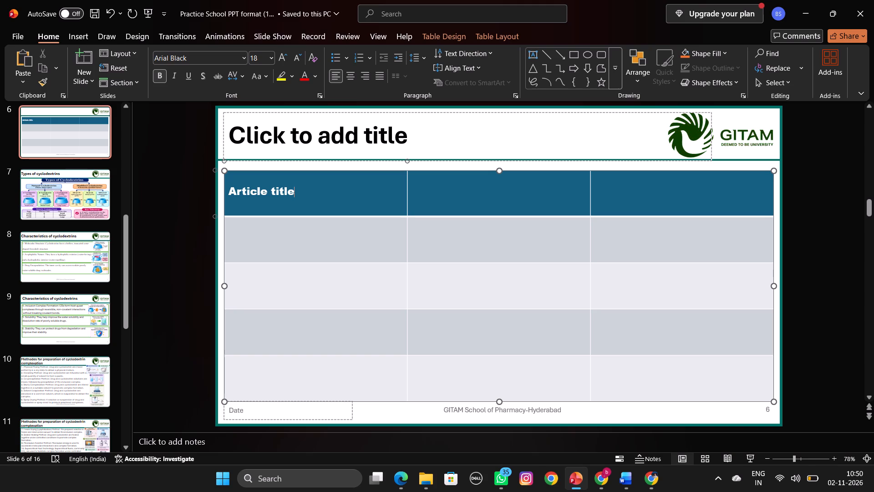
# Enter "Key out comr" on the second line of the middle header cell of slide 6's table.
pyautogui.press('Right')
pyautogui.press('Return')
pyautogui.write('key')
pyautogui.press('space')
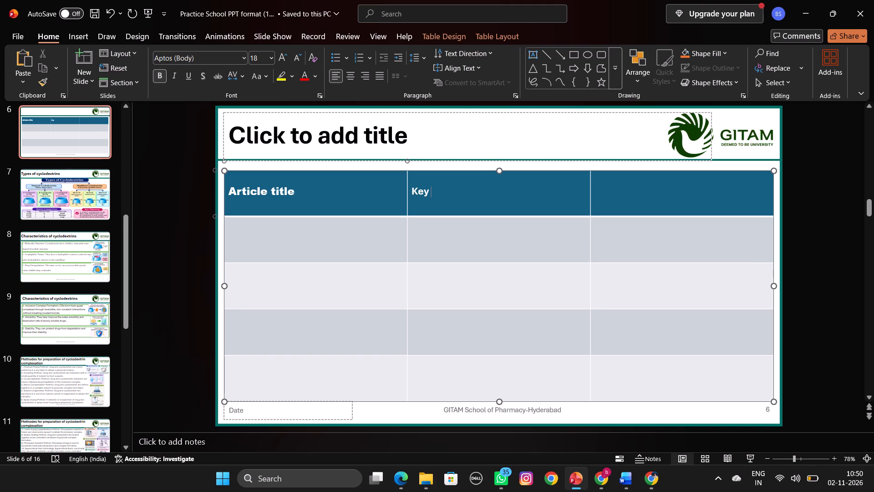
pyautogui.press('BackSpace')
pyautogui.press('BackSpace')
pyautogui.press('BackSpace')
pyautogui.press('BackSpace')
pyautogui.hotkey('shift', 'k')
pyautogui.write('ey out comr')
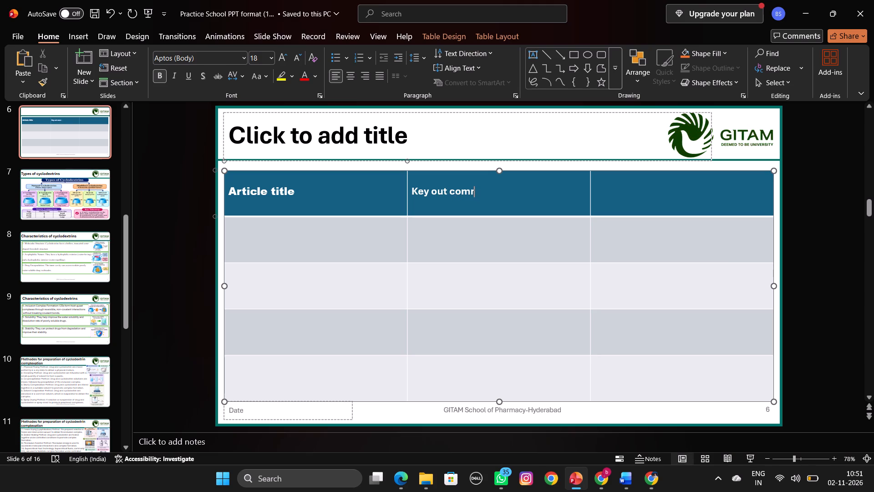
# Enter the heading "Reference" on the second line of the third header cell of slide 6's table.
pyautogui.press('Right')
pyautogui.press('Return')
pyautogui.write('Referen ce')
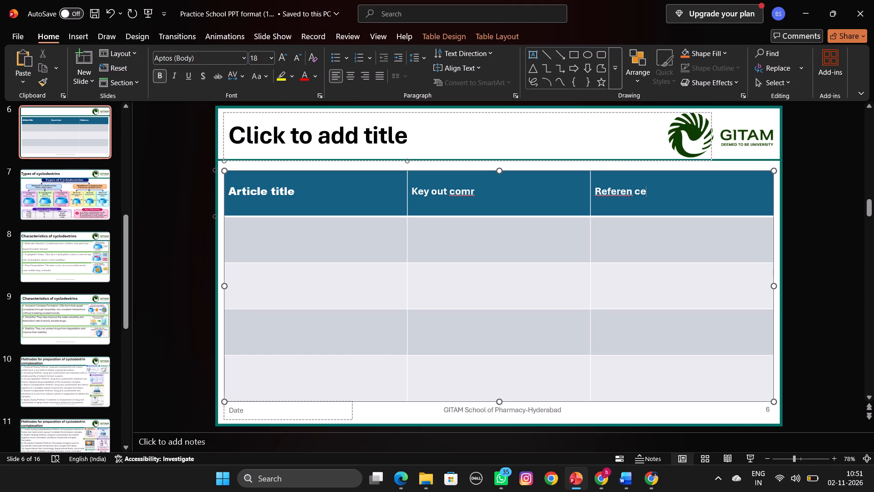
pyautogui.press('BackSpace')
pyautogui.press('BackSpace')
pyautogui.press('BackSpace')
pyautogui.write('ce')
# Correct the middle heading of slide 6's table to read "Key outcome".
pyautogui.click(477, 190)
pyautogui.press('BackSpace')
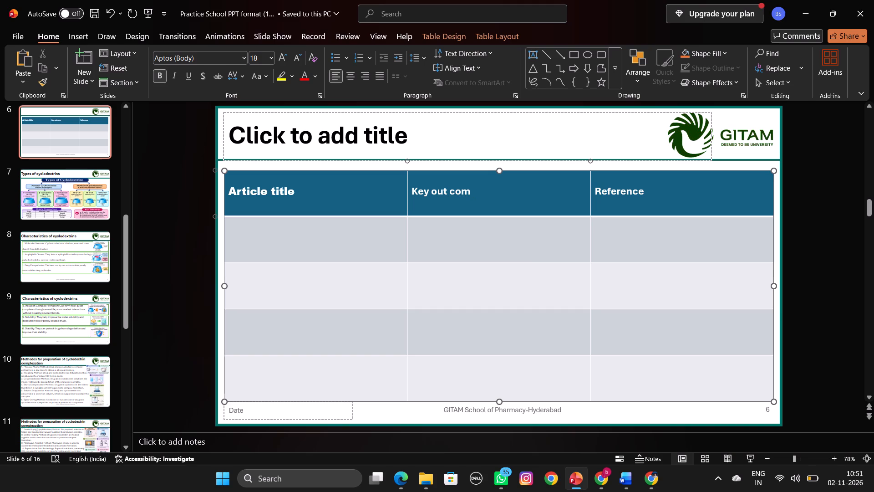
pyautogui.press('e')
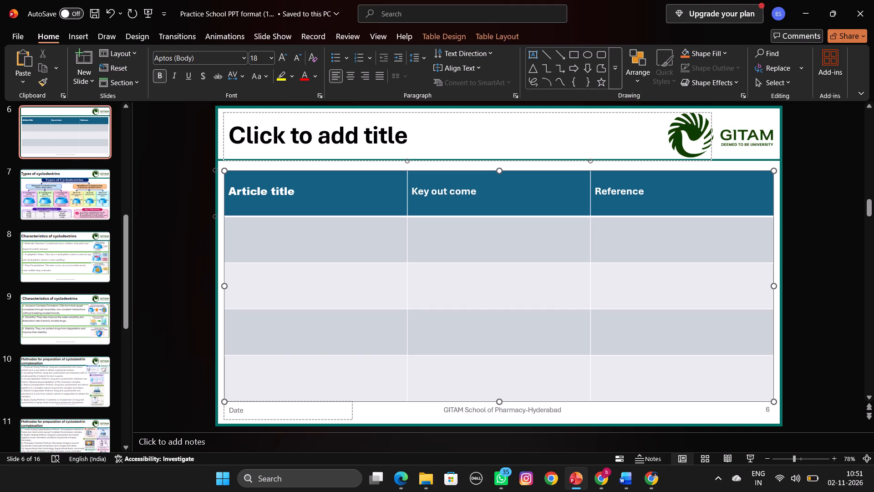
pyautogui.click(448, 194)
pyautogui.press('Right')
pyautogui.press('BackSpace')
pyautogui.click(312, 249)
# Correct the middle heading of the Survey of literatures table on slide 5 to "Key outcome" by removing the extra space.
pyautogui.scroll(1, 78, 123)
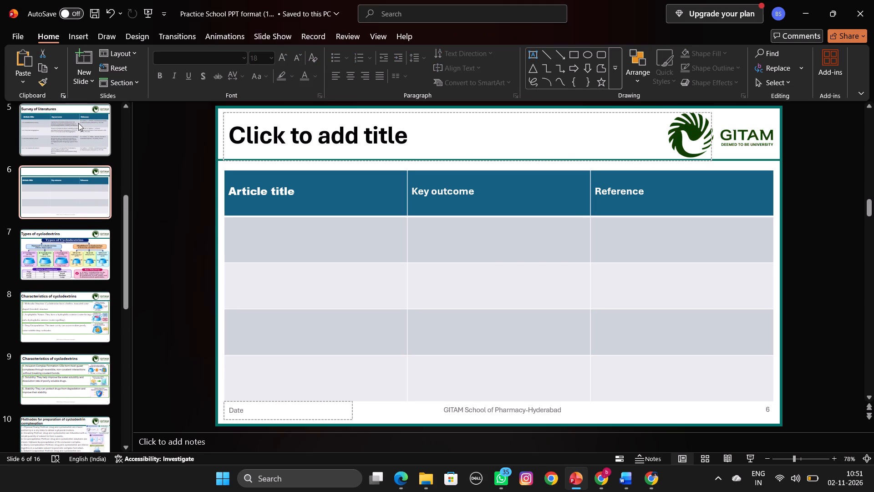
pyautogui.click(78, 123)
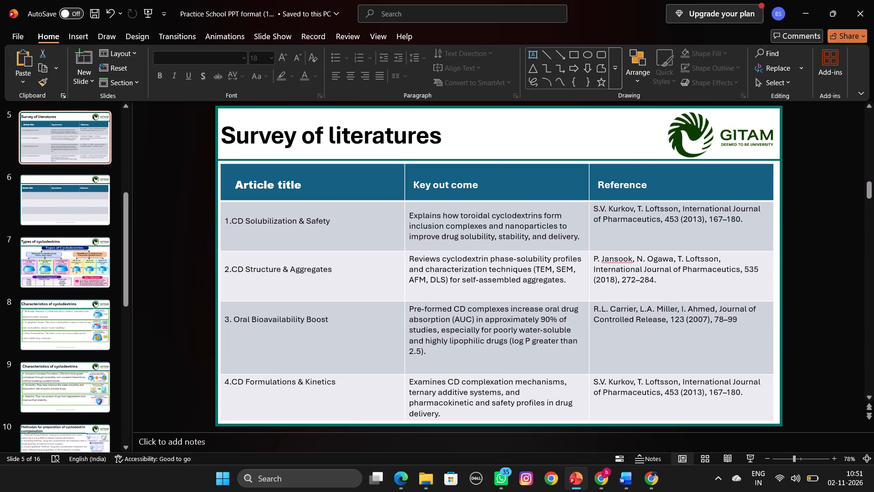
pyautogui.click(452, 184)
pyautogui.press('BackSpace')
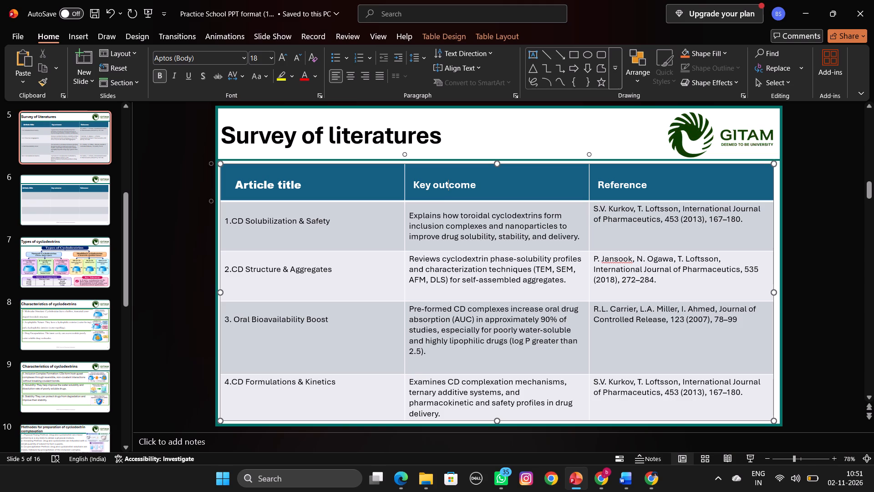
# Enter the number "5." on the second line of the first body cell under "Article title" on slide 6.
pyautogui.scroll(-1, 296, 373)
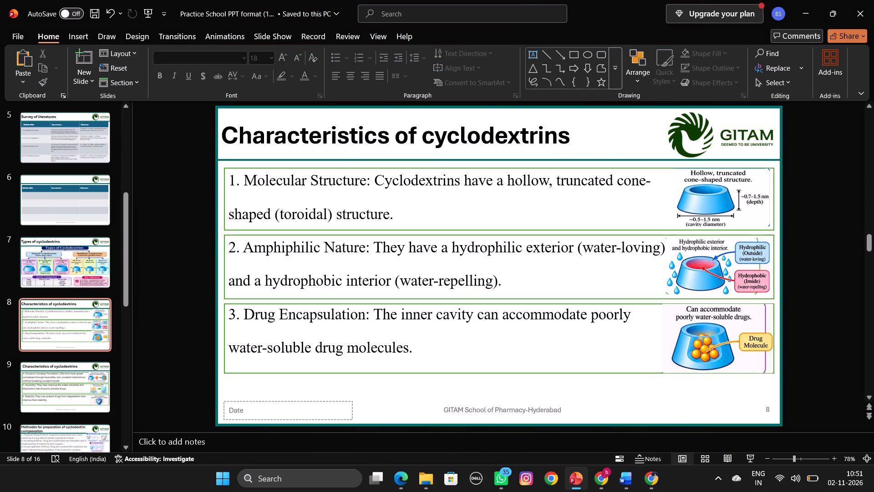
pyautogui.scroll(-1, 296, 373)
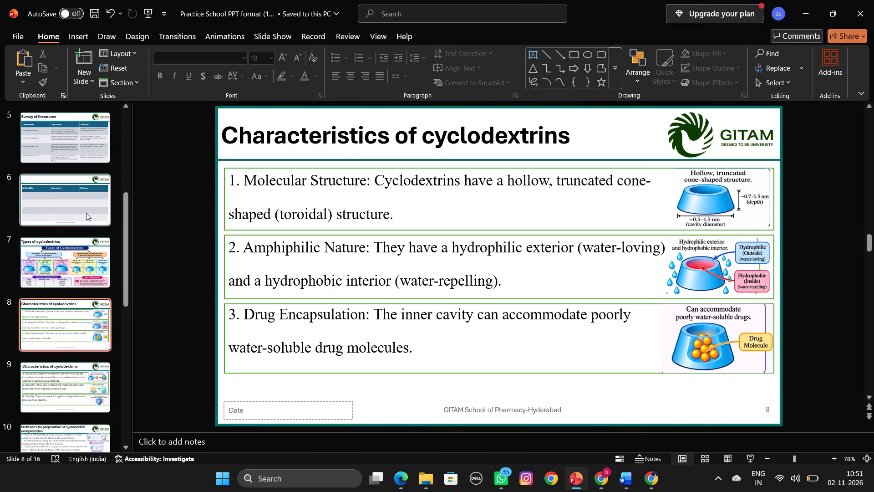
pyautogui.click(86, 213)
pyautogui.click(249, 229)
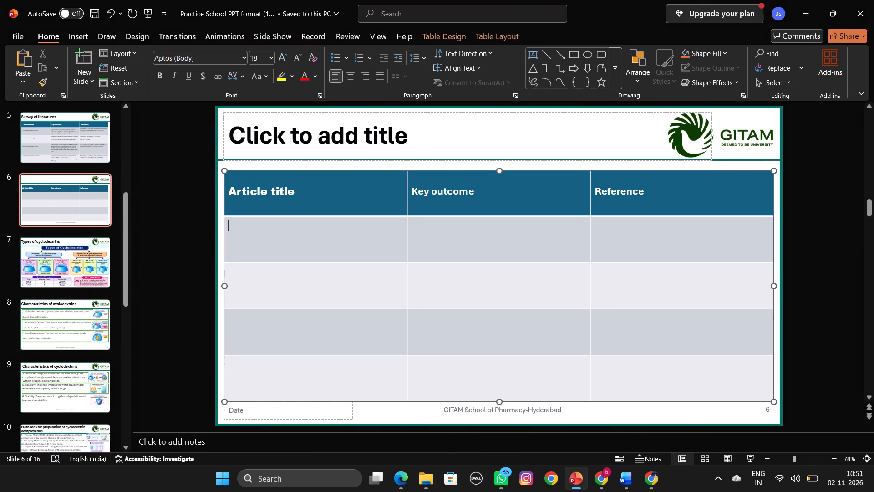
pyautogui.write('5.')
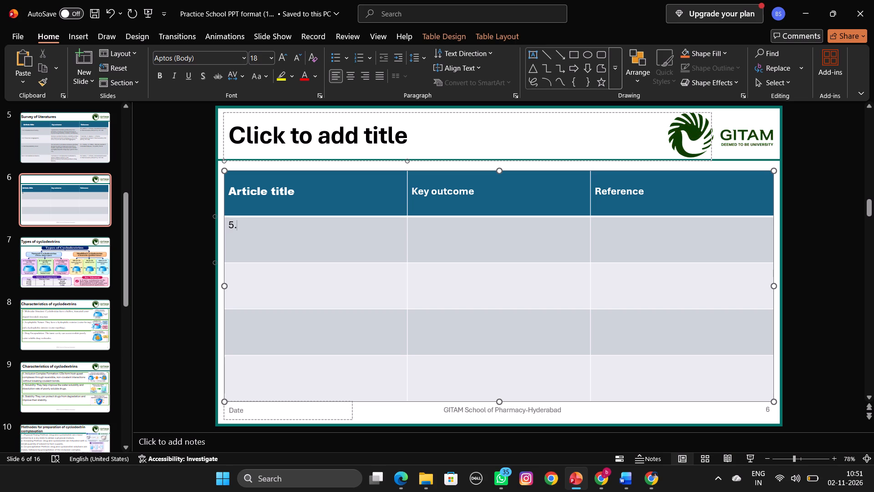
pyautogui.press('Left')
pyautogui.press('Left')
pyautogui.press('Return')
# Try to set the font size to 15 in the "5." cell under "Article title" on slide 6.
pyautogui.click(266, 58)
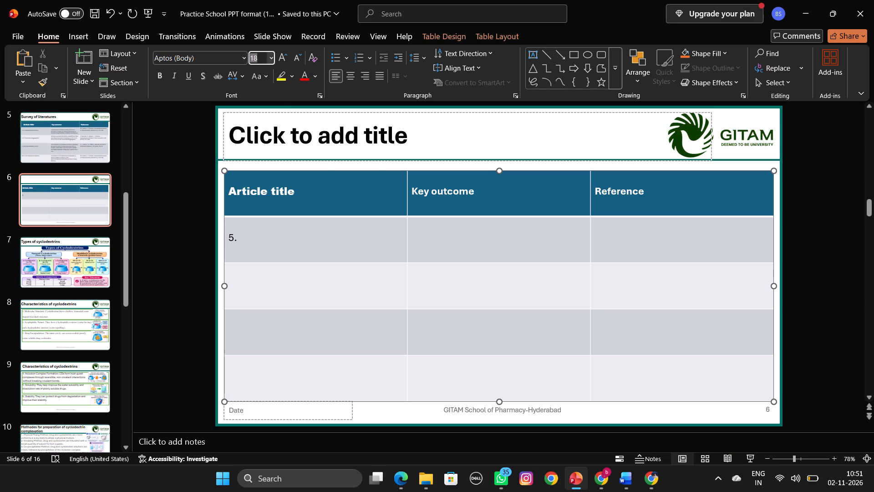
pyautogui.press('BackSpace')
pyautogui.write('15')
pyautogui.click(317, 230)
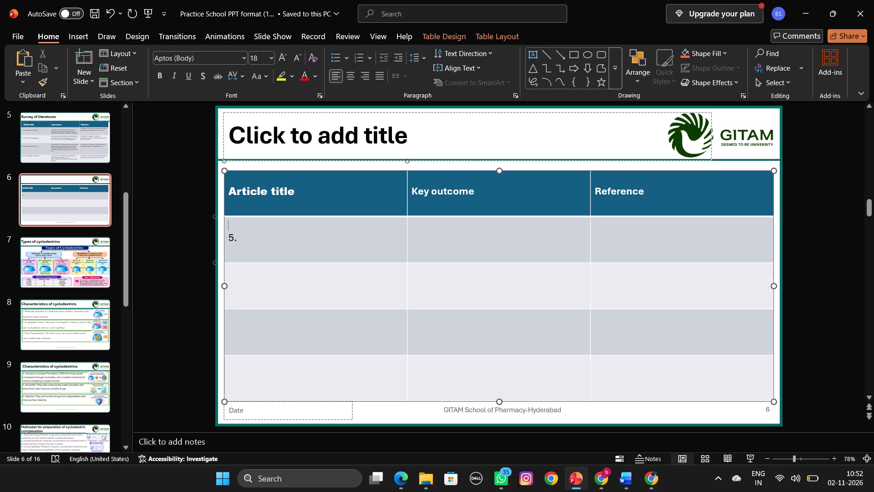
pyautogui.click(238, 238)
pyautogui.click(603, 486)
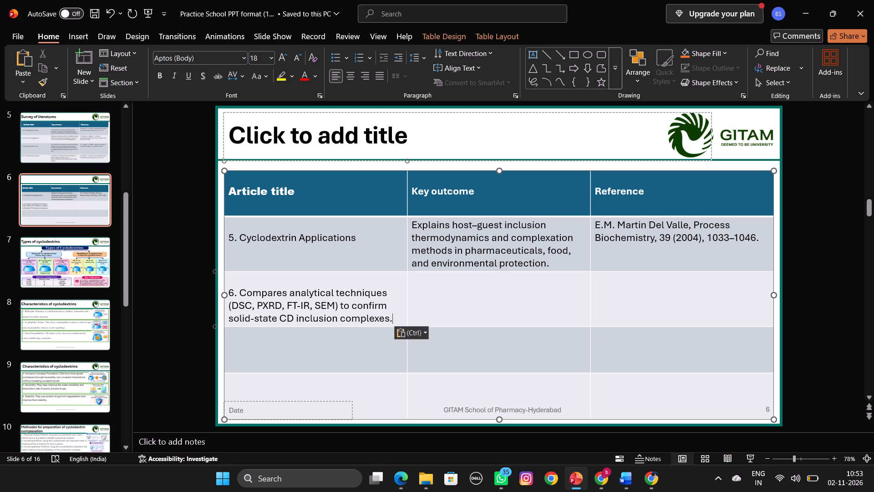
pyautogui.click(444, 299)
pyautogui.hotkey('ctrl', 'v')
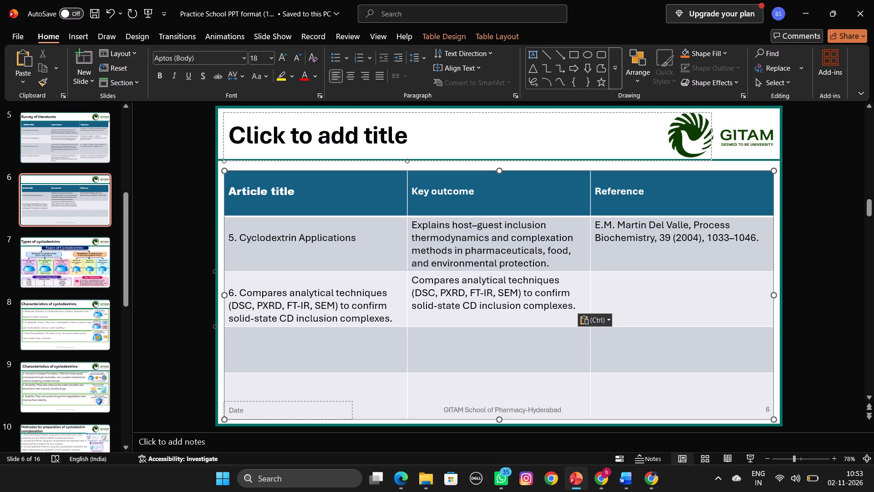
# Replace the text after "6." in slide 6's Article title column with entry 6's title, "Solid-State Characterization", copied from ChatGPT.
pyautogui.moveTo(391, 318); pyautogui.dragTo(291, 276)
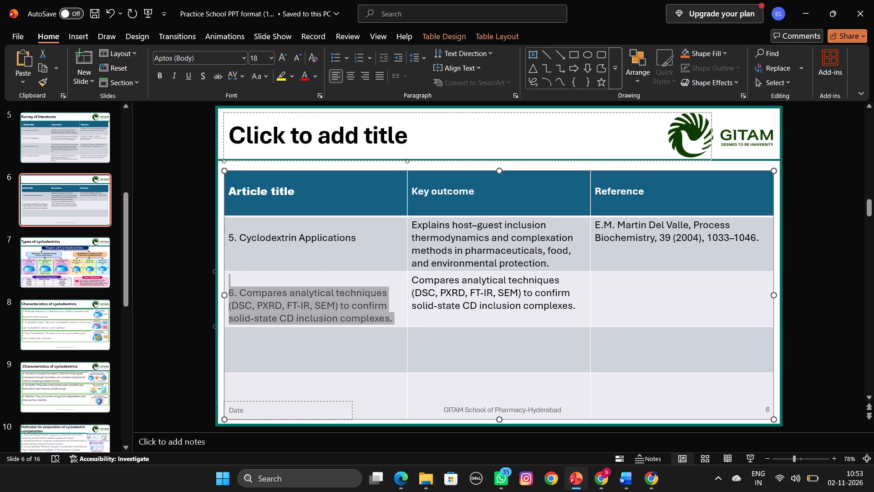
pyautogui.moveTo(291, 276); pyautogui.dragTo(258, 295)
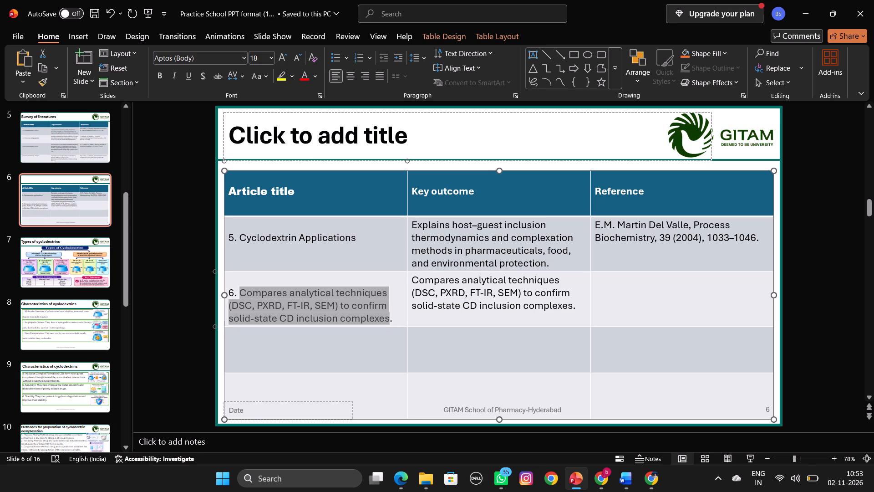
pyautogui.moveTo(258, 295); pyautogui.dragTo(254, 297)
pyautogui.click(254, 297)
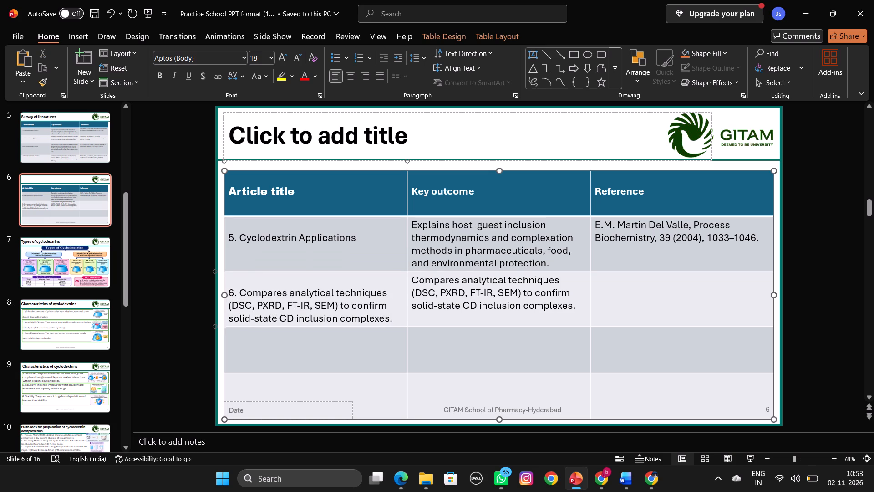
pyautogui.moveTo(392, 319); pyautogui.dragTo(324, 313)
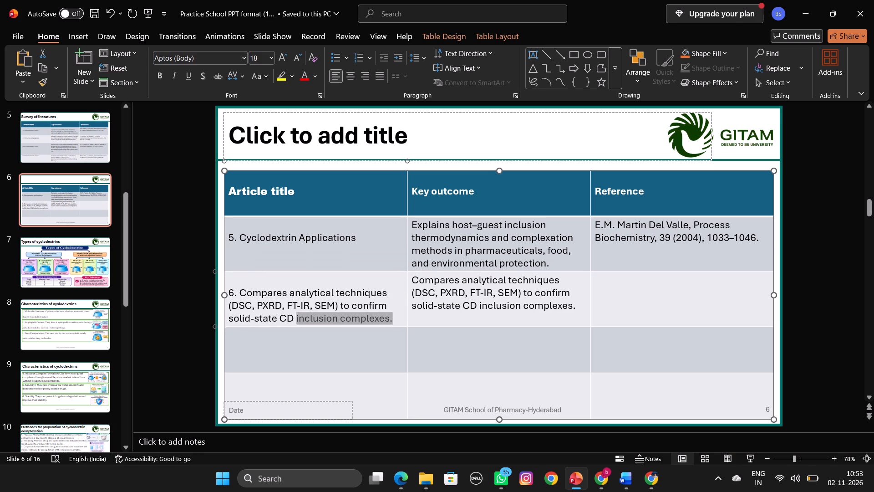
pyautogui.moveTo(324, 313); pyautogui.dragTo(258, 295)
pyautogui.press('BackSpace')
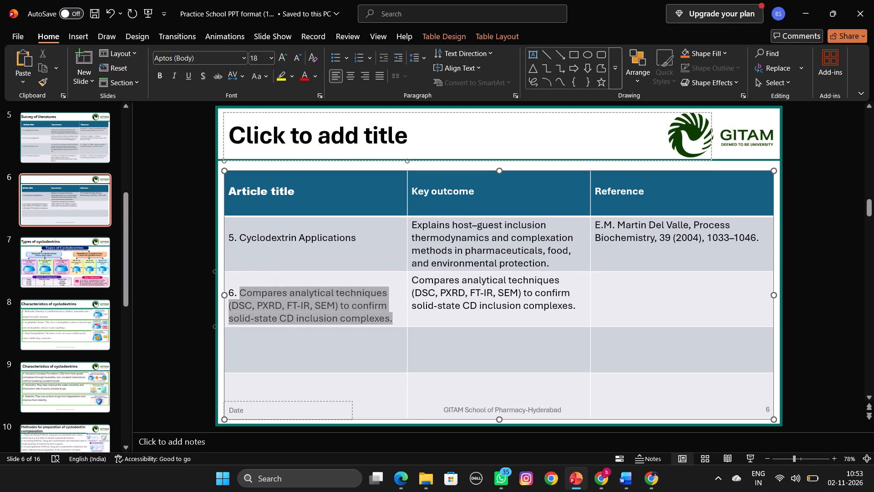
pyautogui.click(604, 472)
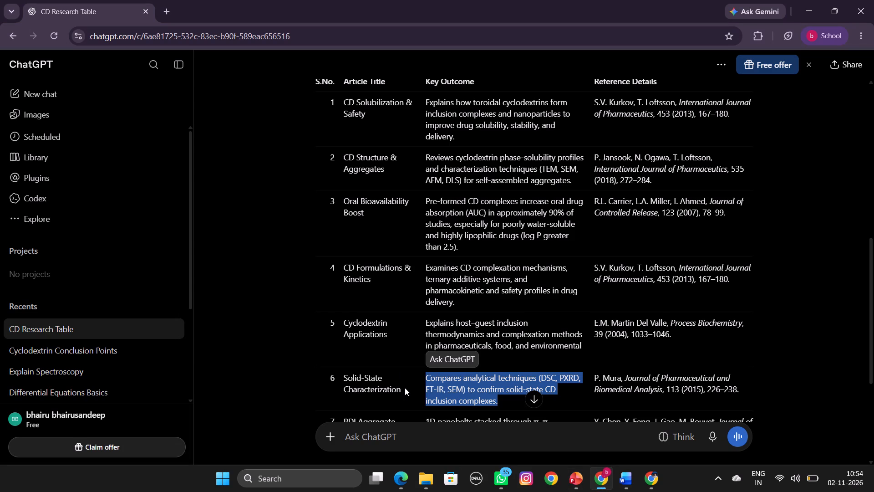
pyautogui.moveTo(401, 386); pyautogui.dragTo(344, 382)
pyautogui.hotkey('ctrl', 'c')
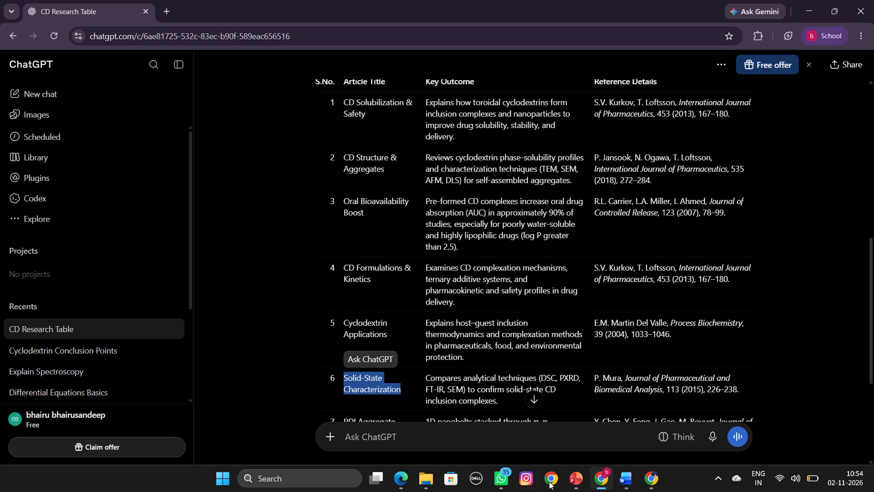
pyautogui.click(576, 480)
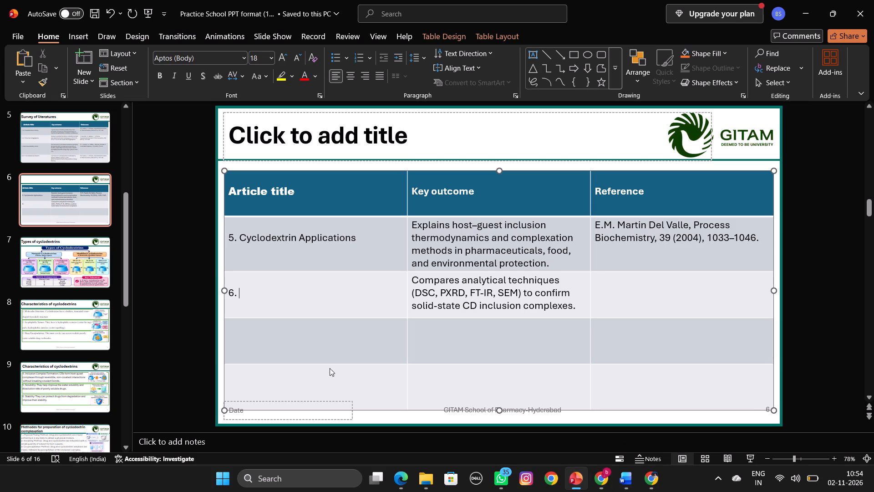
pyautogui.hotkey('ctrl', 'v')
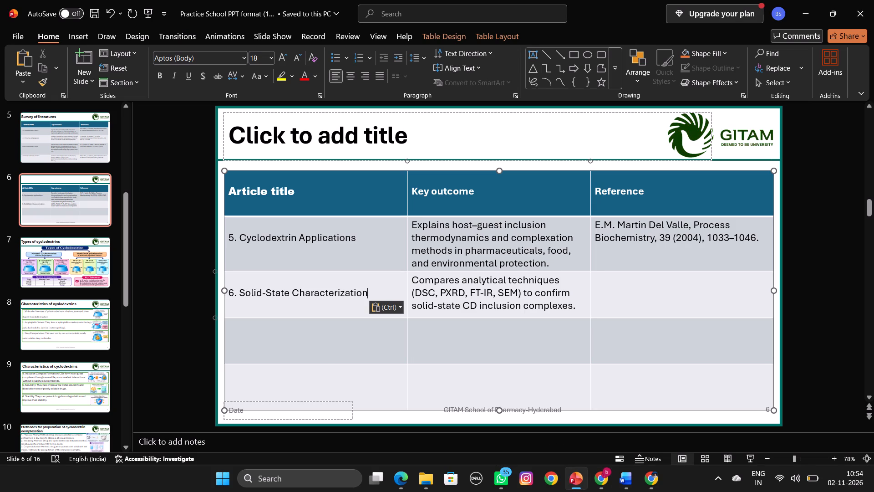
# Copy entry 6's reference, Journal of Pharmaceutical and Biomedical Analysis, 113 (2015), 226–238, from ChatGPT into the second body row's Reference cell.
pyautogui.click(625, 284)
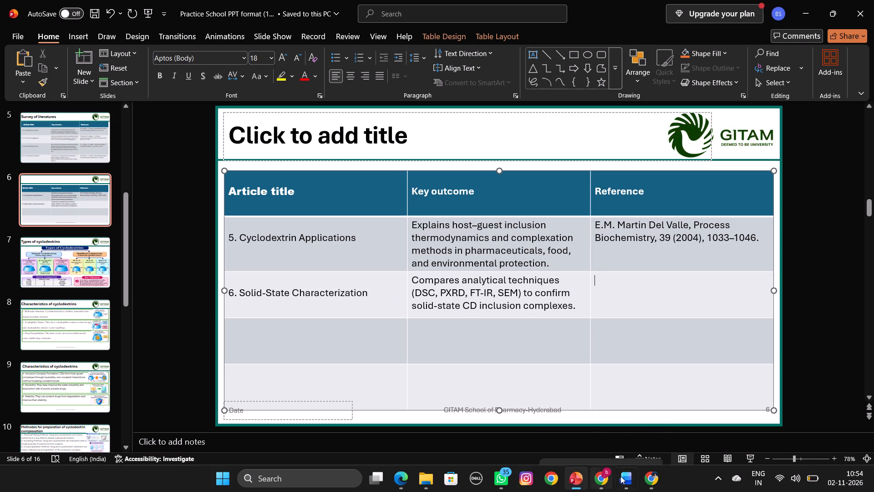
pyautogui.click(609, 477)
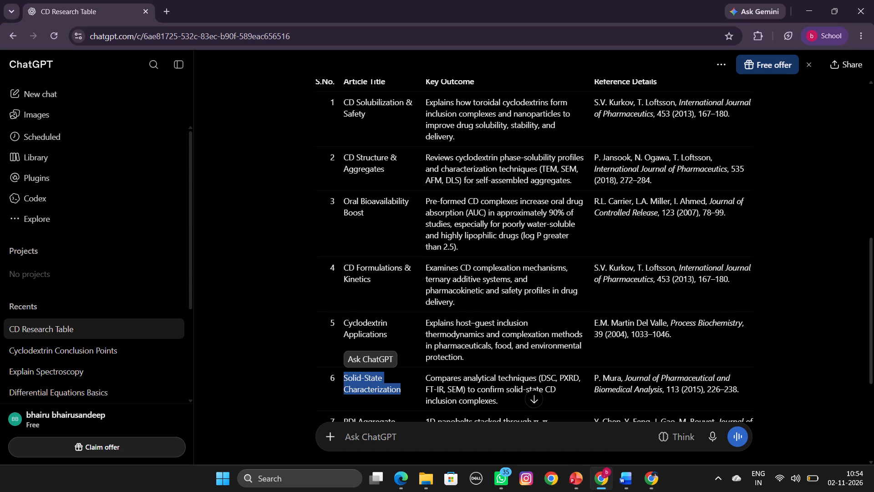
pyautogui.moveTo(740, 390); pyautogui.dragTo(725, 392)
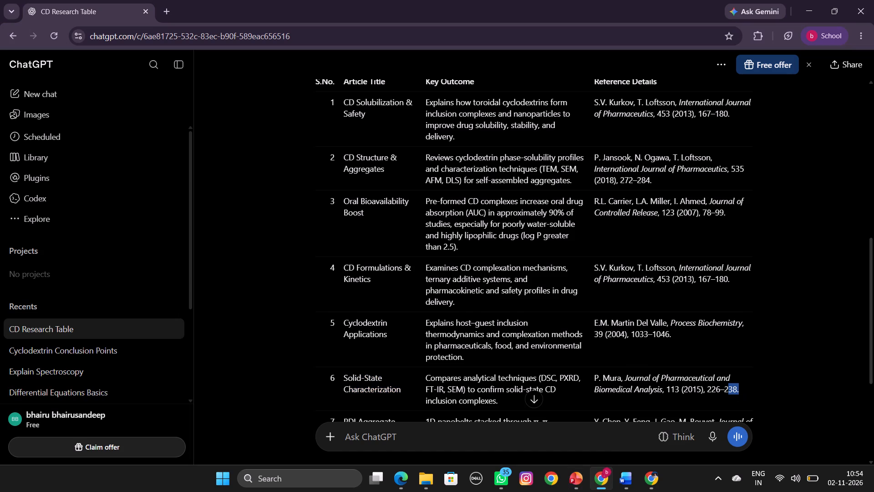
pyautogui.moveTo(725, 392); pyautogui.dragTo(590, 379)
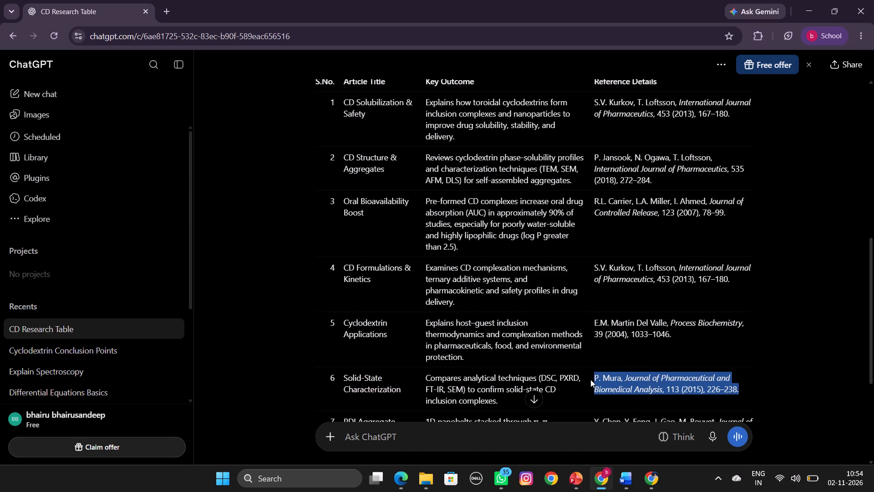
pyautogui.moveTo(590, 379); pyautogui.dragTo(590, 379)
pyautogui.hotkey('ctrl', 'c')
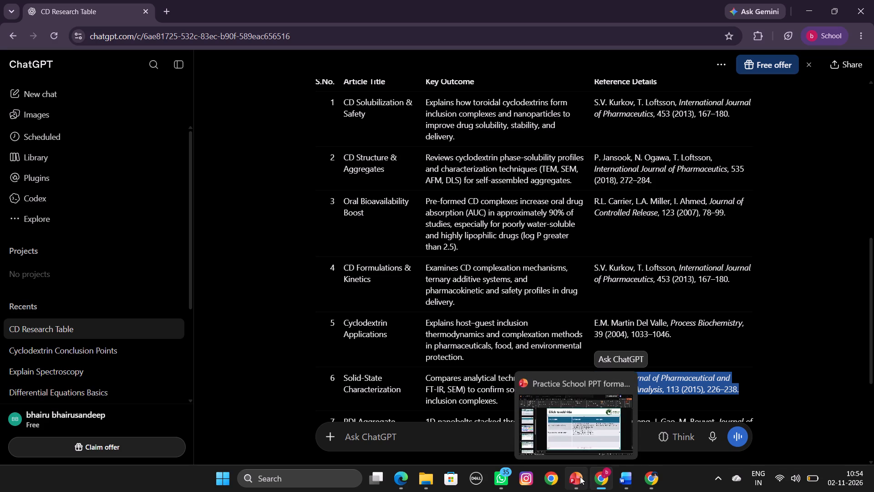
pyautogui.hotkey('alt', 'Tab')
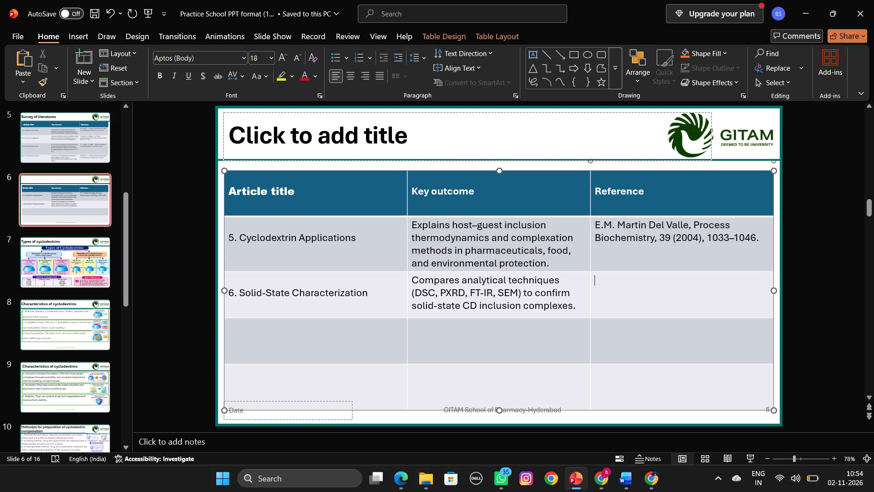
pyautogui.click(626, 294)
pyautogui.hotkey('ctrl', 'v')
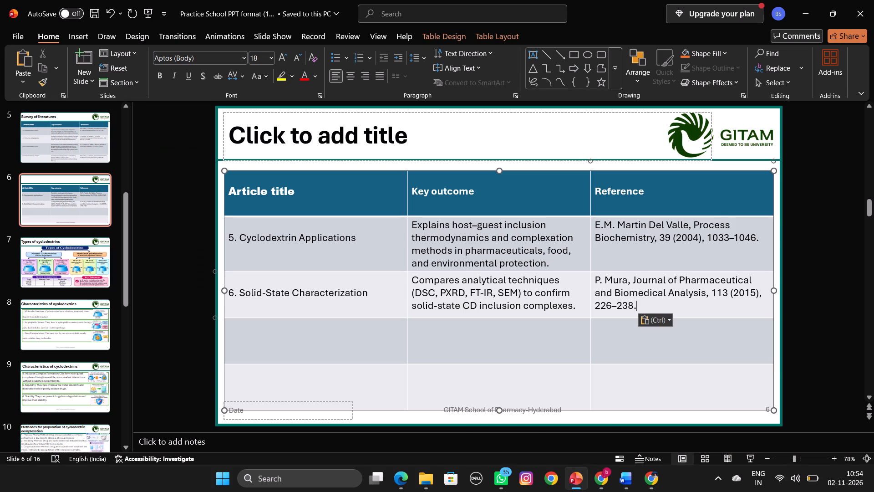
# Copy entry 7's title, "PDI Aggregate Conductivity", from ChatGPT into the third body row's Article title cell on slide 6.
pyautogui.hotkey('alt', 'Tab')
pyautogui.scroll(-1, 531, 278)
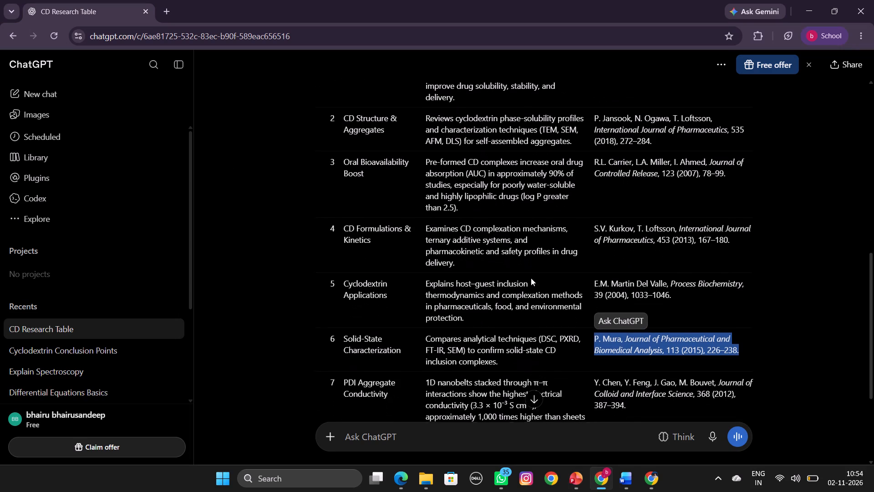
pyautogui.scroll(-1, 531, 278)
pyautogui.moveTo(387, 374); pyautogui.dragTo(343, 364)
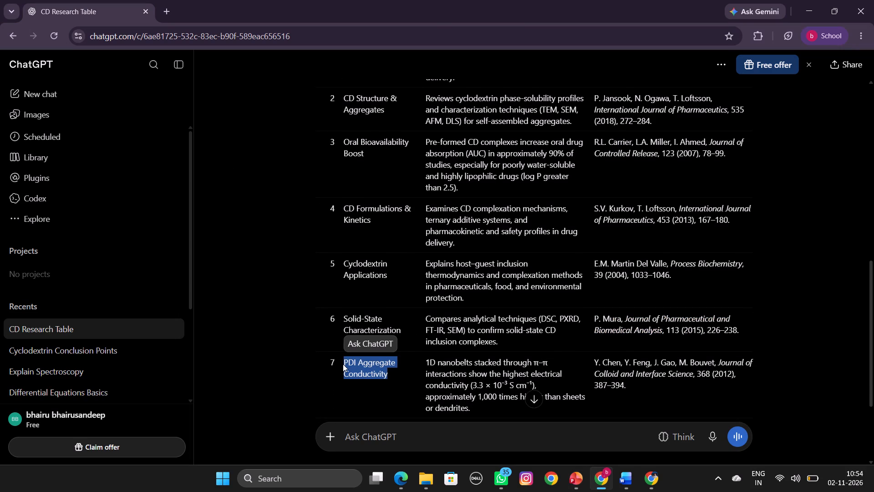
pyautogui.hotkey('ctrl', 'c')
pyautogui.hotkey('alt', 'Tab')
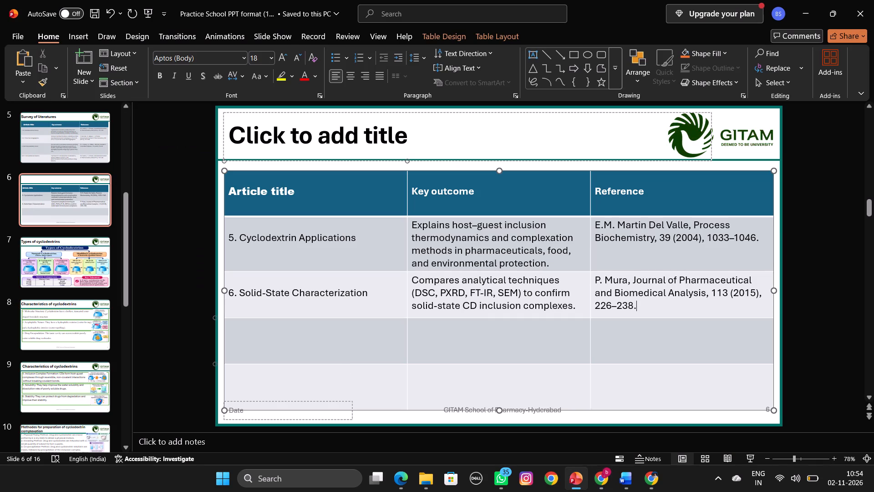
pyautogui.click(295, 337)
pyautogui.hotkey('ctrl', 'v')
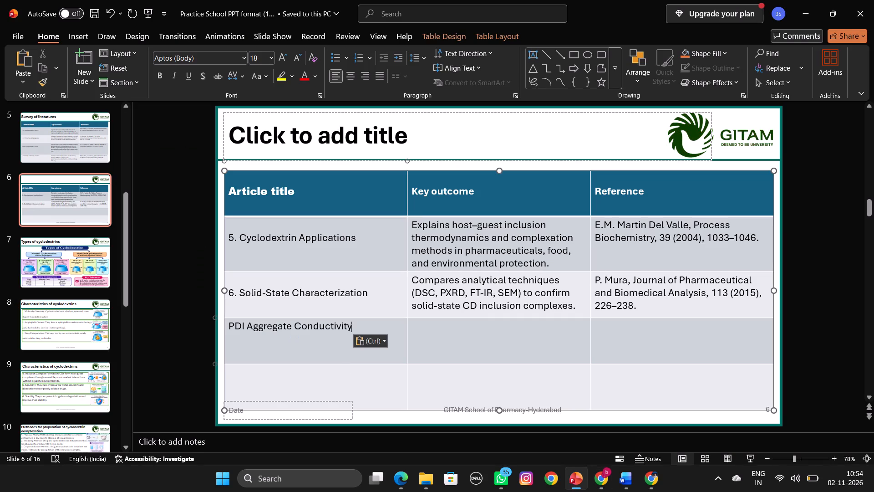
# Prefix "PDI Aggregate Conductivity" with "7." and move the numbered title to the second line of its cell.
pyautogui.click(233, 325)
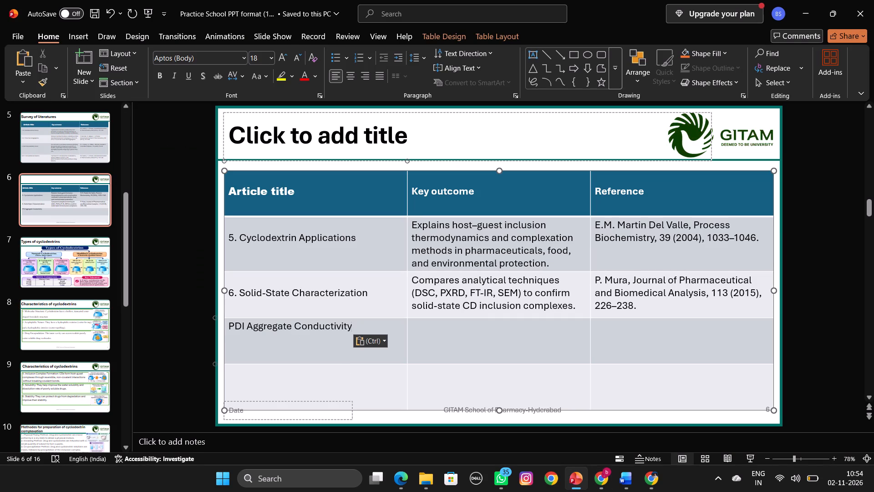
pyautogui.click(234, 326)
pyautogui.press('Left')
pyautogui.write('7.')
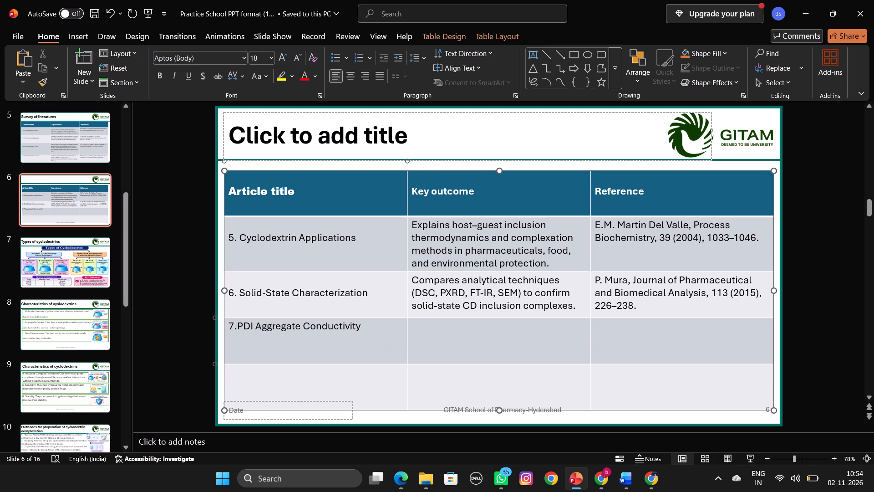
pyautogui.press('Left')
pyautogui.press('Left')
pyautogui.press('Return')
pyautogui.press('Right')
pyautogui.press('Right')
pyautogui.press('Right')
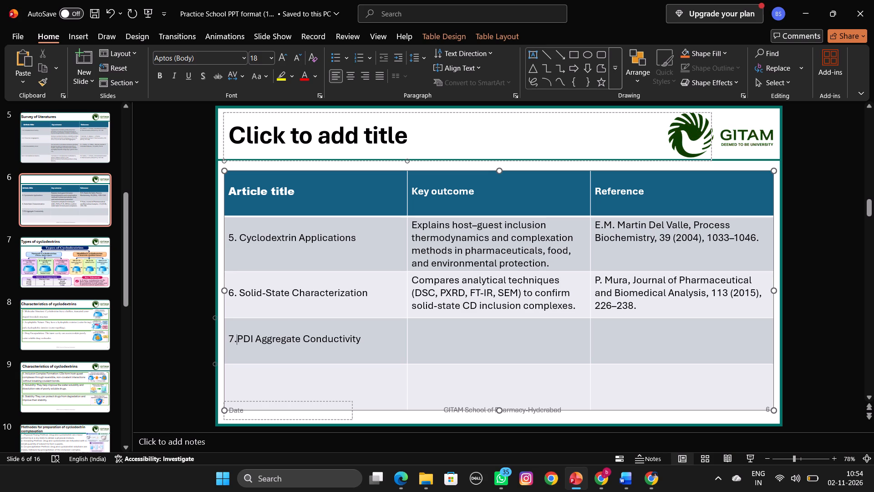
pyautogui.press('Right')
pyautogui.press('Right')
pyautogui.press('Right')
# Copy entry 7's key outcome, beginning "1D nanobelts stacked through π–π interactions", from ChatGPT into the third body row's Key outcome cell.
pyautogui.click(422, 342)
pyautogui.hotkey('alt', 'Tab')
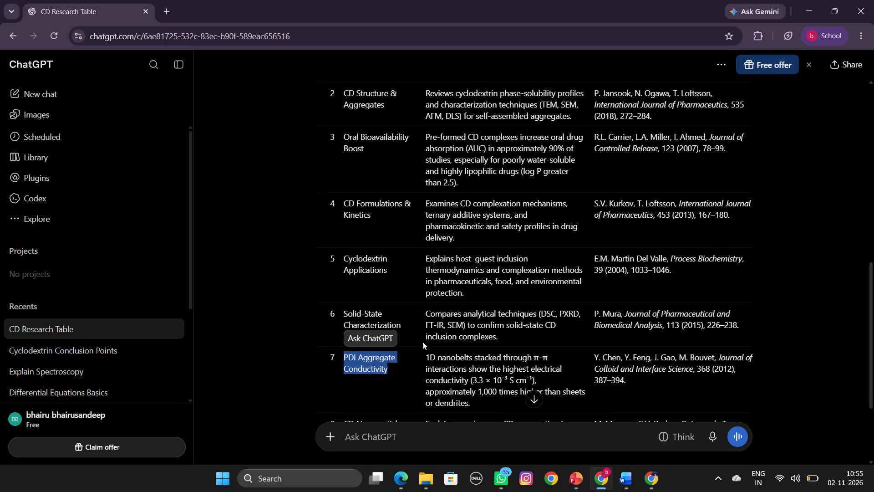
pyautogui.moveTo(427, 354); pyautogui.dragTo(446, 361)
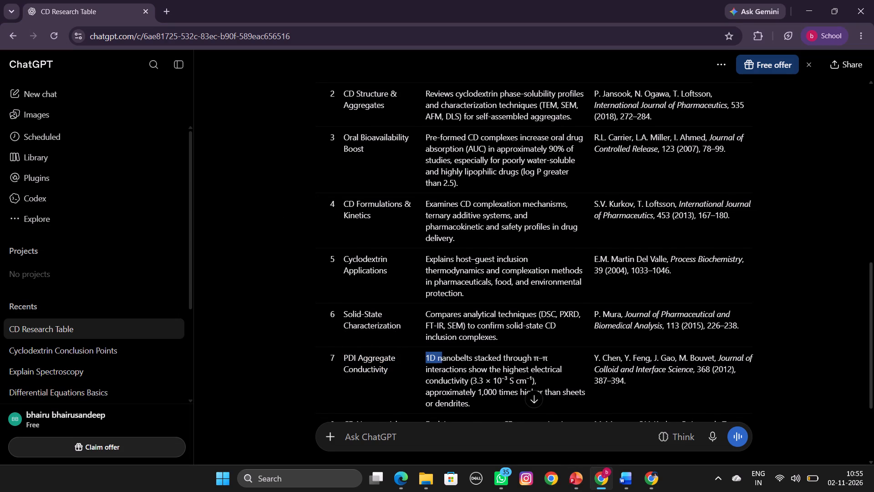
pyautogui.moveTo(446, 361); pyautogui.dragTo(494, 405)
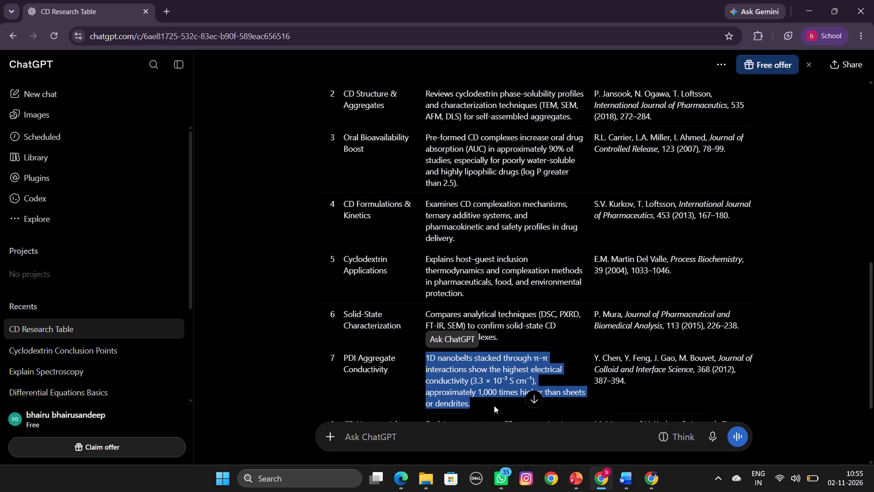
pyautogui.hotkey('ctrl', 'c')
pyautogui.hotkey('alt', 'Tab')
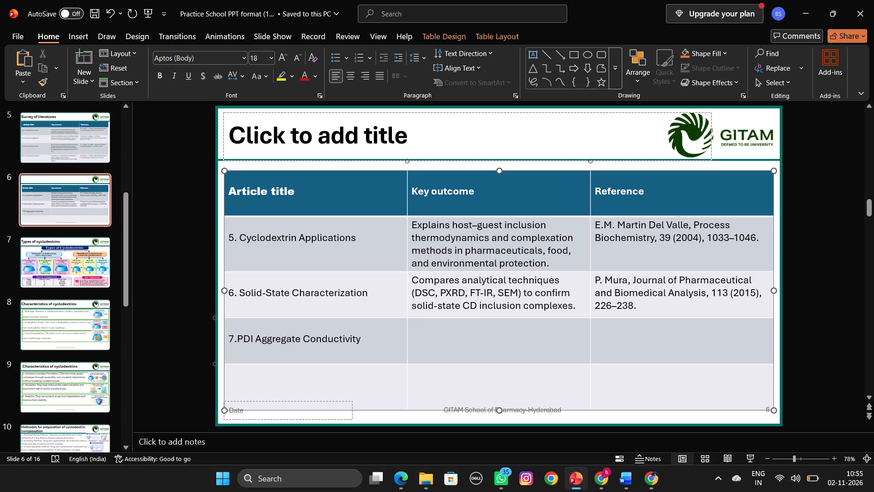
pyautogui.hotkey('ctrl', 'v')
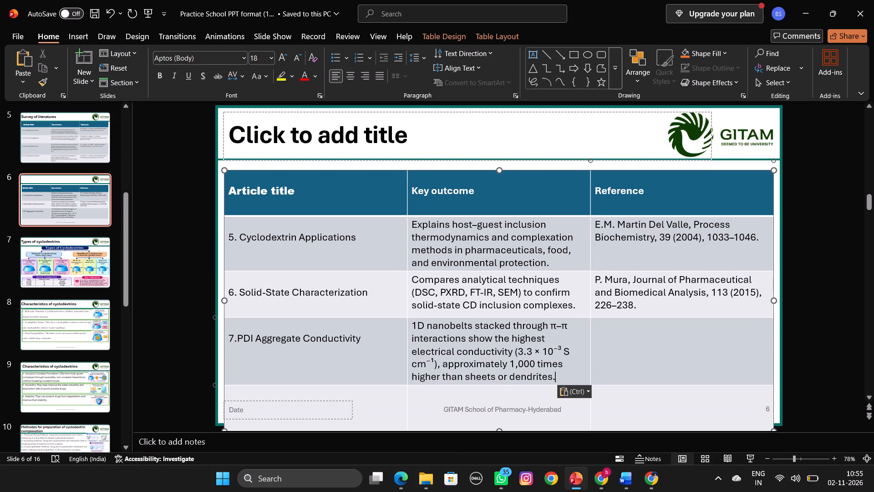
# Copy entry 7's reference, Journal of Colloid and Interface Science, 368 (2012), 387–394, from ChatGPT into the third body row's Reference cell.
pyautogui.click(599, 338)
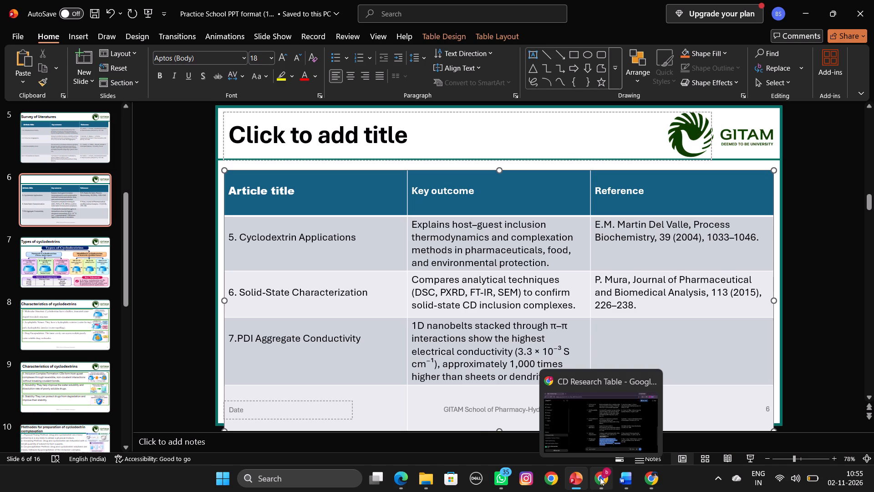
pyautogui.hotkey('alt', 'Tab')
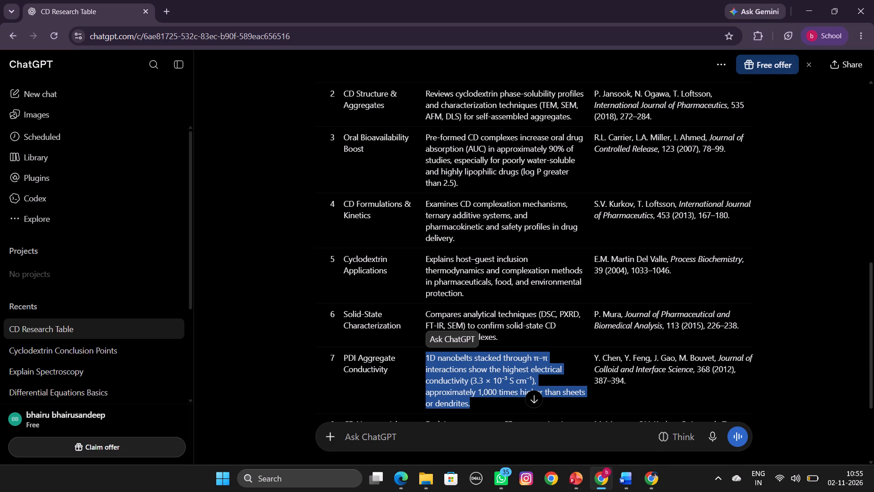
pyautogui.moveTo(594, 357); pyautogui.dragTo(663, 387)
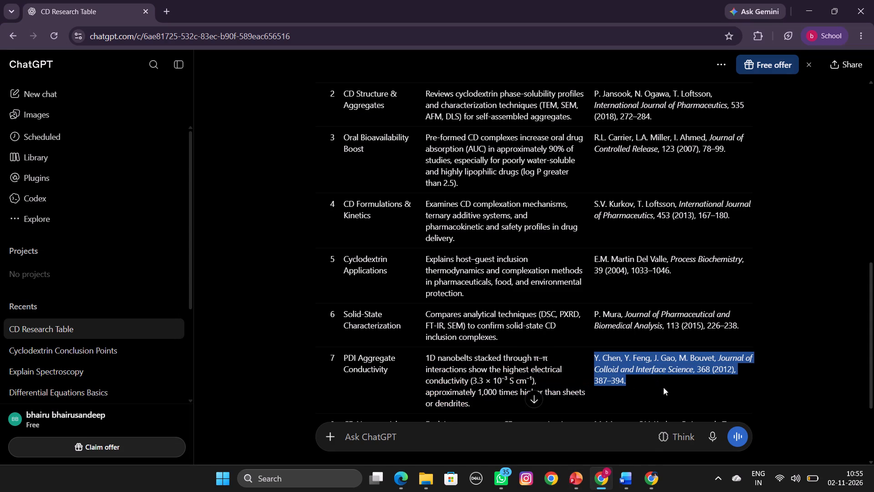
pyautogui.hotkey('ctrl', 'c')
pyautogui.hotkey('alt', 'Tab')
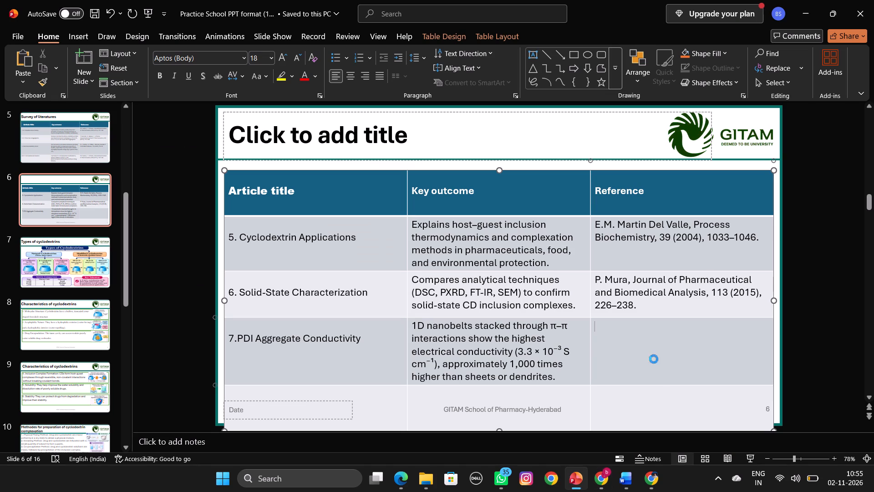
pyautogui.hotkey('ctrl', 'v')
# Enter the number "8." on the second line of the fourth body row's Article title cell.
pyautogui.scroll(-1, 654, 359)
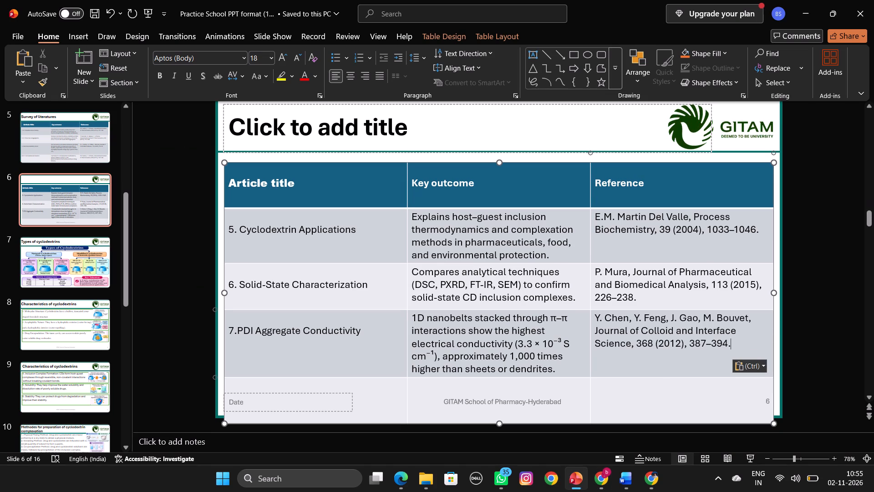
pyautogui.scroll(-1, 654, 359)
pyautogui.click(379, 401)
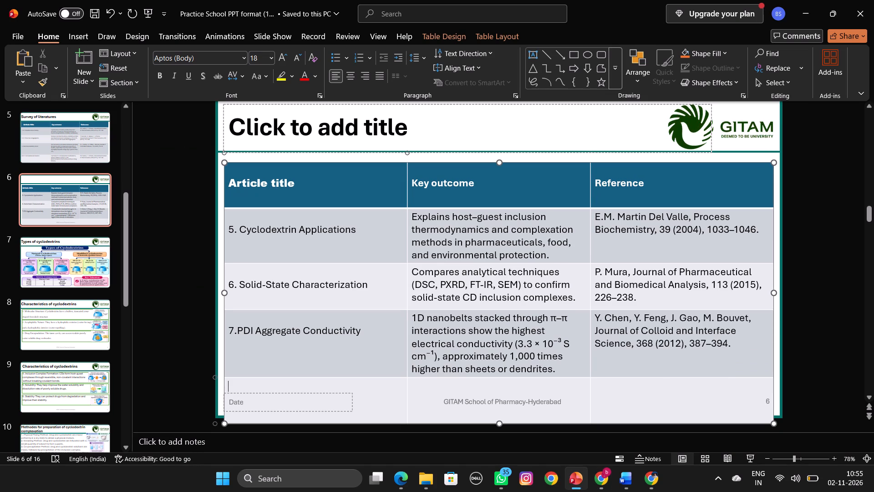
pyautogui.press('Return')
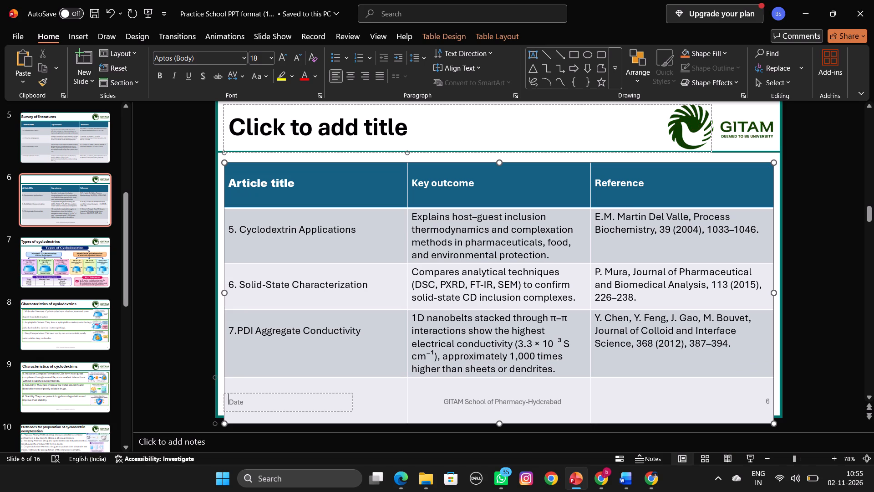
pyautogui.write('8.')
pyautogui.hotkey('alt', 'Tab')
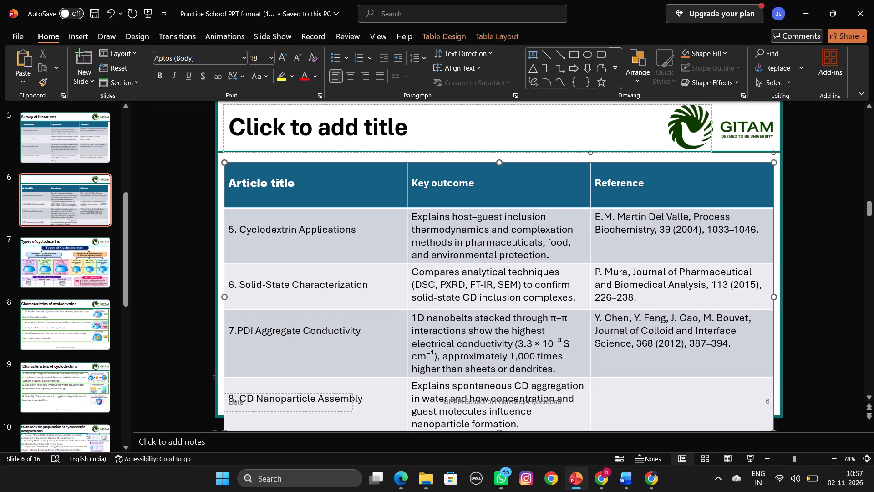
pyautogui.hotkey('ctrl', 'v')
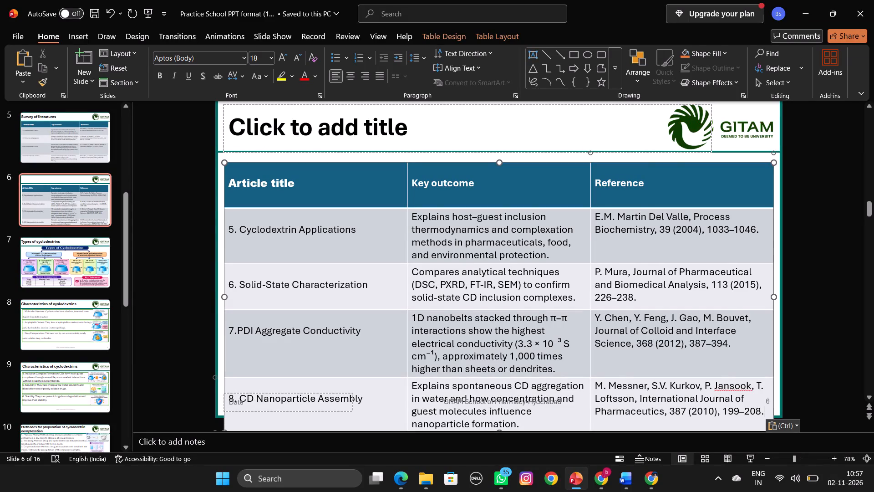
pyautogui.click(802, 388)
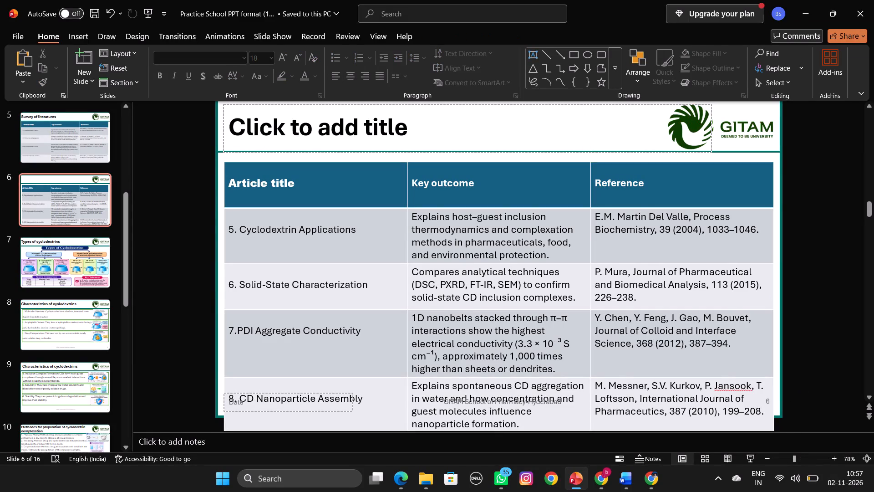
# Move the literature table on slide 6 slightly up and left, placing its top edge along the line beneath the title.
pyautogui.moveTo(764, 415); pyautogui.dragTo(622, 386)
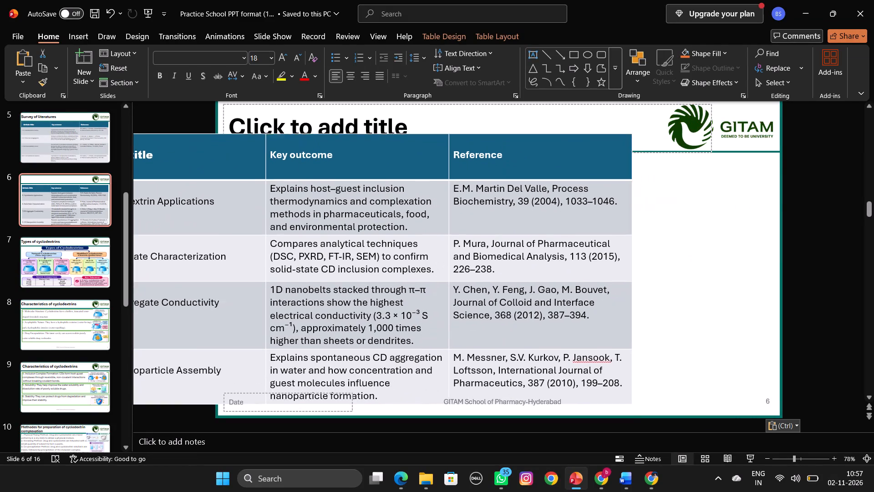
pyautogui.moveTo(622, 386); pyautogui.dragTo(758, 403)
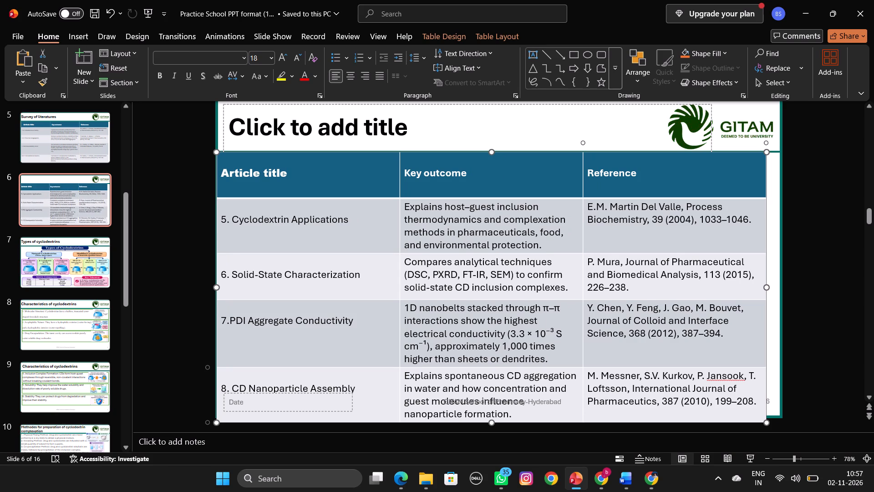
# Select the text of all four body rows in slide 6's table and clear the font size for replacement.
pyautogui.moveTo(752, 401); pyautogui.dragTo(325, 357)
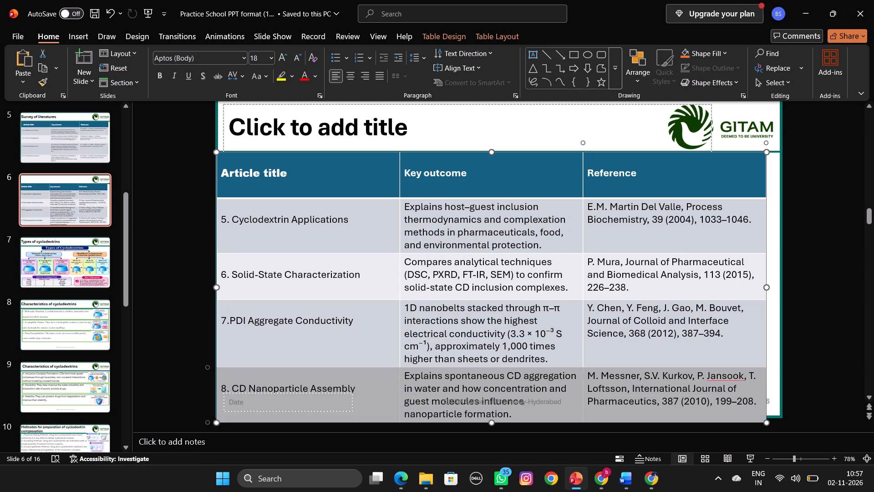
pyautogui.moveTo(325, 357); pyautogui.dragTo(266, 250)
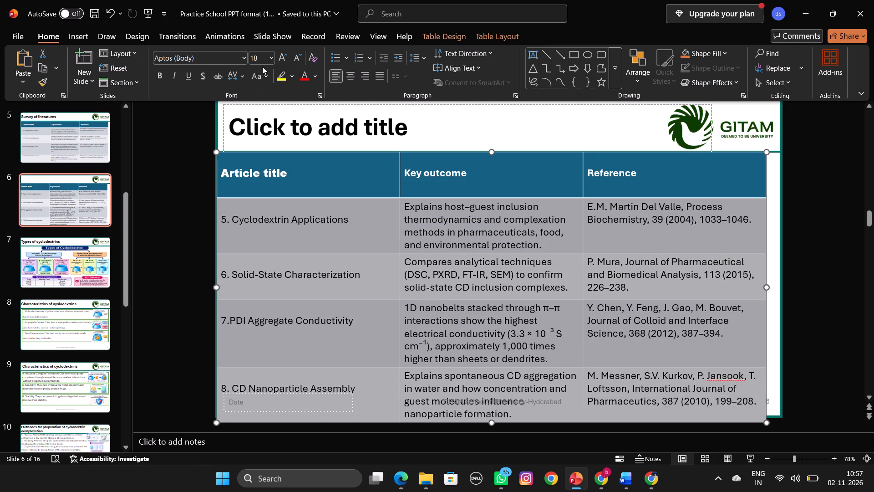
pyautogui.click(263, 57)
pyautogui.press('BackSpace')
# Set the font size of the selected body-row text in slide 6's literature table to 15.
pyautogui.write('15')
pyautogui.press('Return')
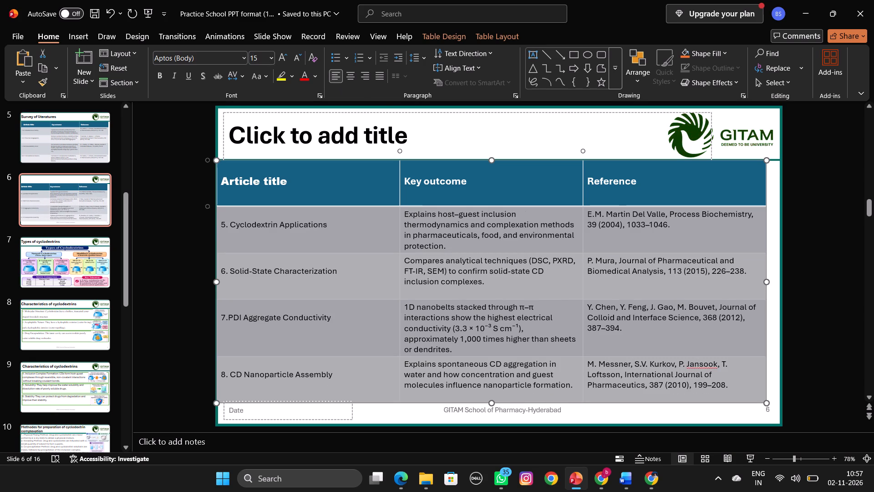
# Resize slide 6's table to leave narrow side margins and reach the footer, with its top edge near the line beneath the title.
pyautogui.moveTo(491, 161); pyautogui.dragTo(499, 163)
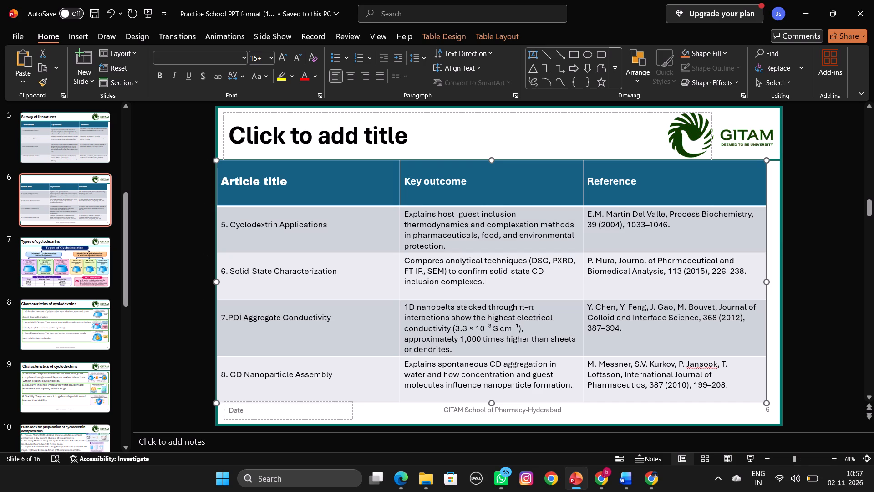
pyautogui.moveTo(766, 282); pyautogui.dragTo(775, 283)
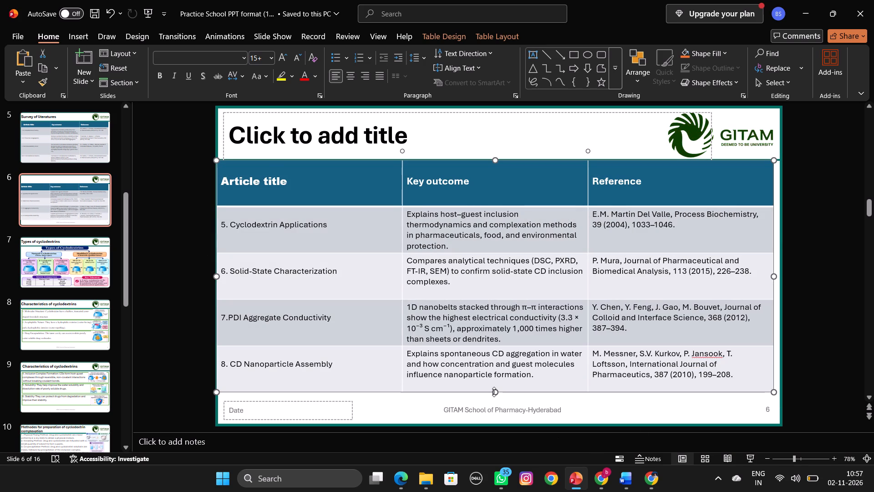
pyautogui.moveTo(494, 392); pyautogui.dragTo(507, 400)
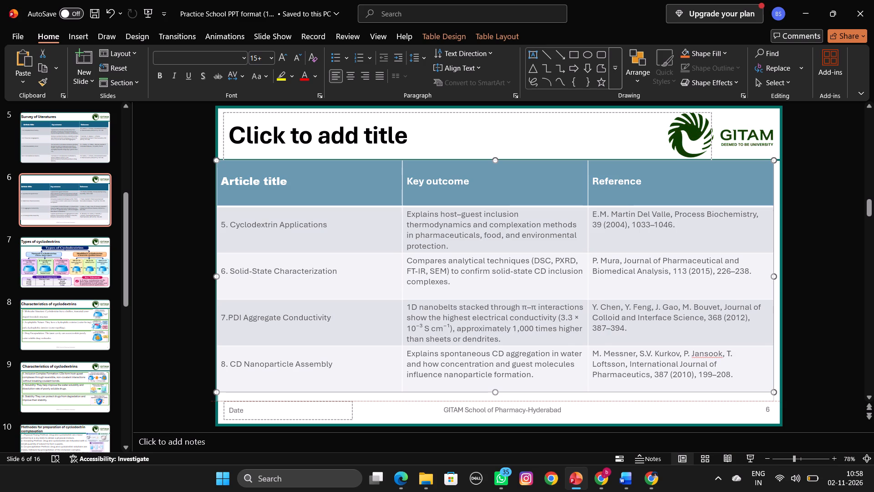
pyautogui.moveTo(507, 400); pyautogui.dragTo(514, 409)
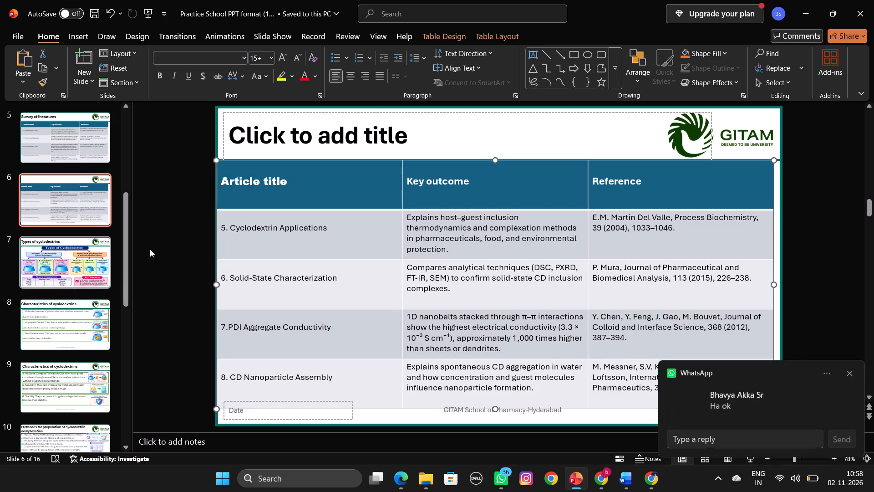
pyautogui.click(218, 287)
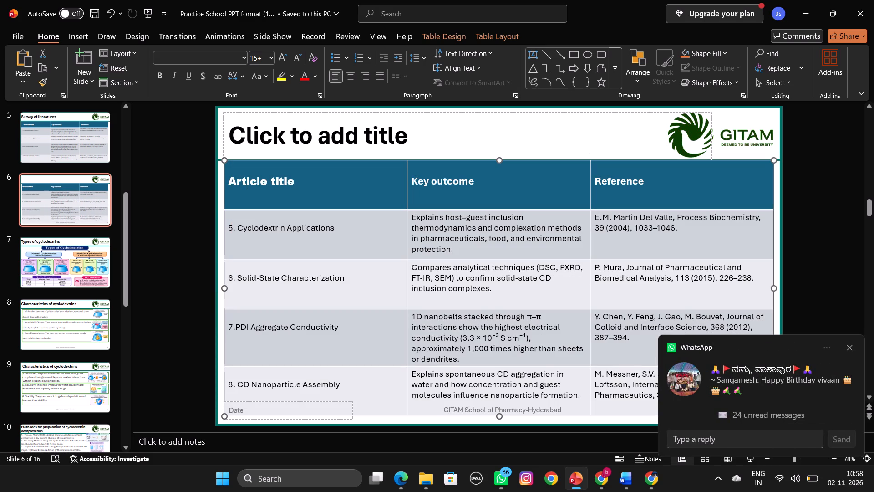
pyautogui.moveTo(500, 159); pyautogui.dragTo(503, 165)
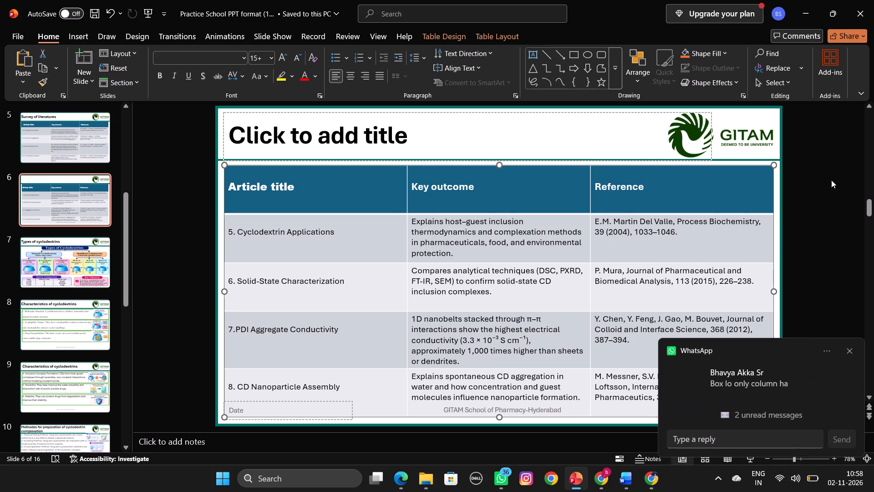
pyautogui.click(849, 350)
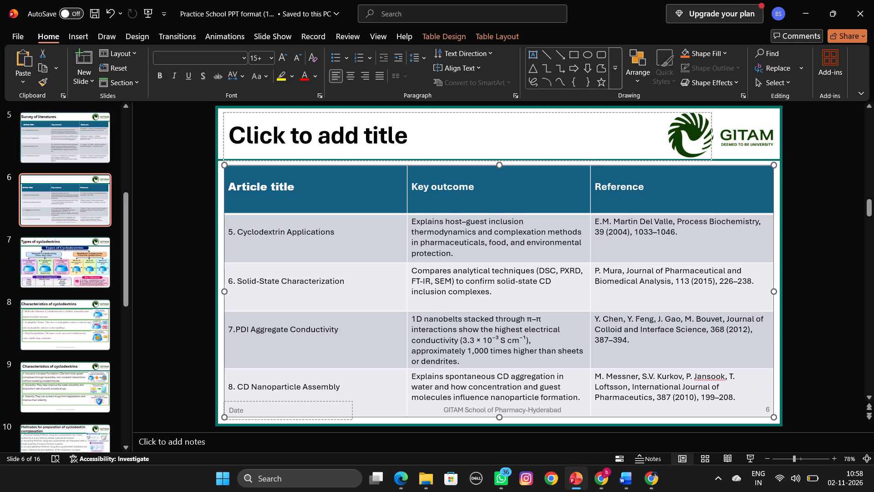
pyautogui.moveTo(662, 166); pyautogui.dragTo(662, 157)
pyautogui.click(831, 279)
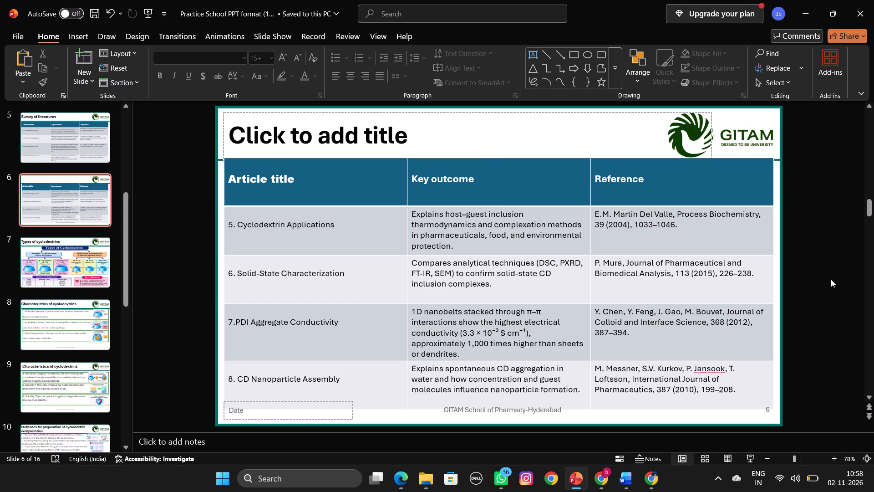
# Save the presentation.
pyautogui.hotkey('ctrl', 's')
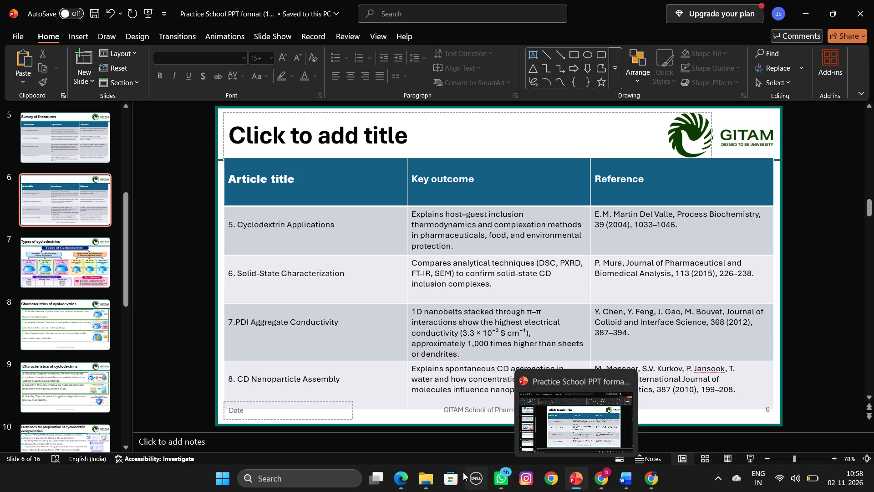
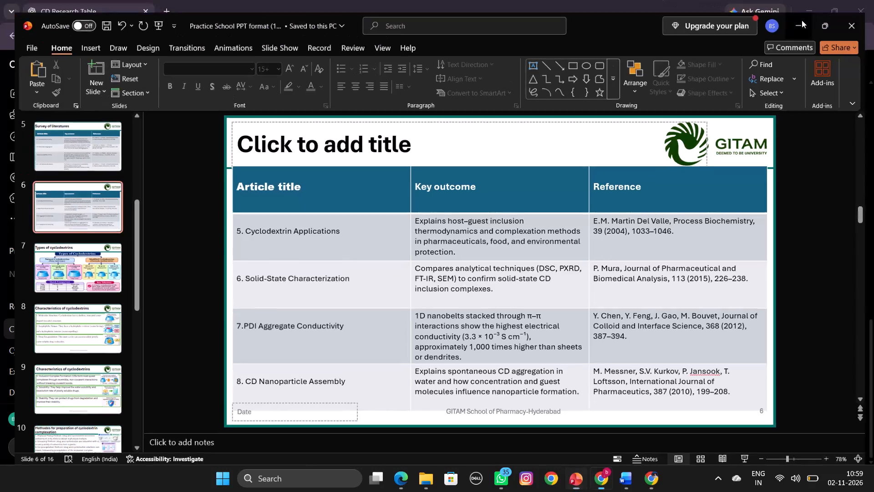
# Minimize the Practice School presentation and the QuillBot browser window to get to the desktop.
pyautogui.click(802, 20)
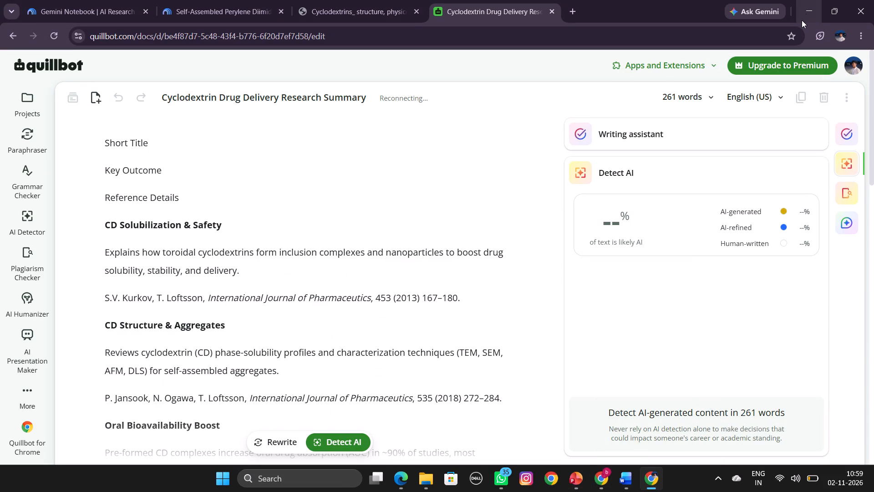
pyautogui.click(806, 13)
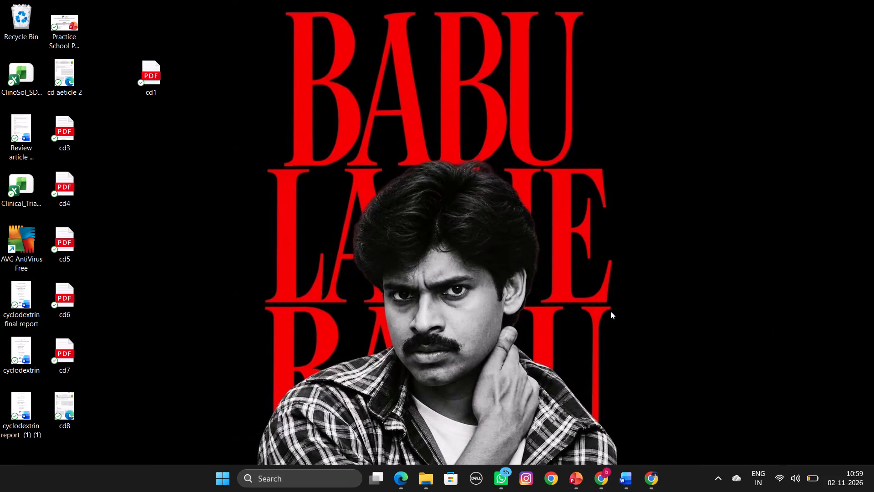
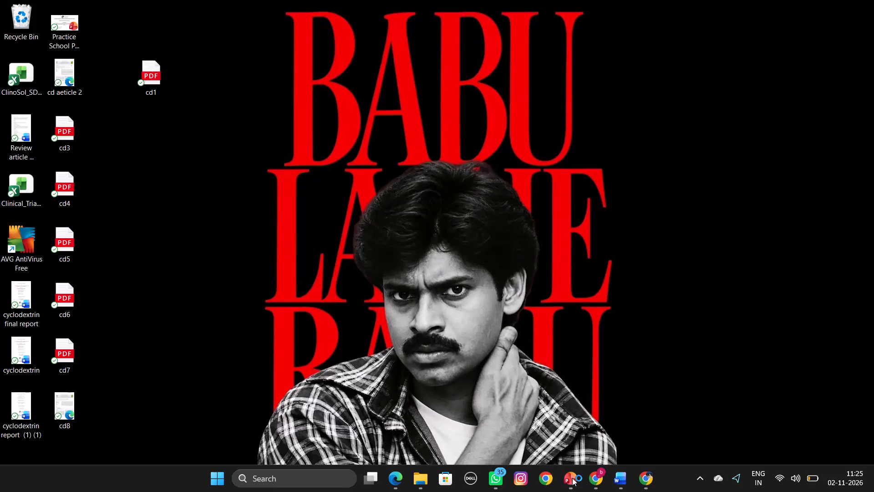
# Bring the open Practice School PPT format presentation back up in PowerPoint.
pyautogui.click(571, 478)
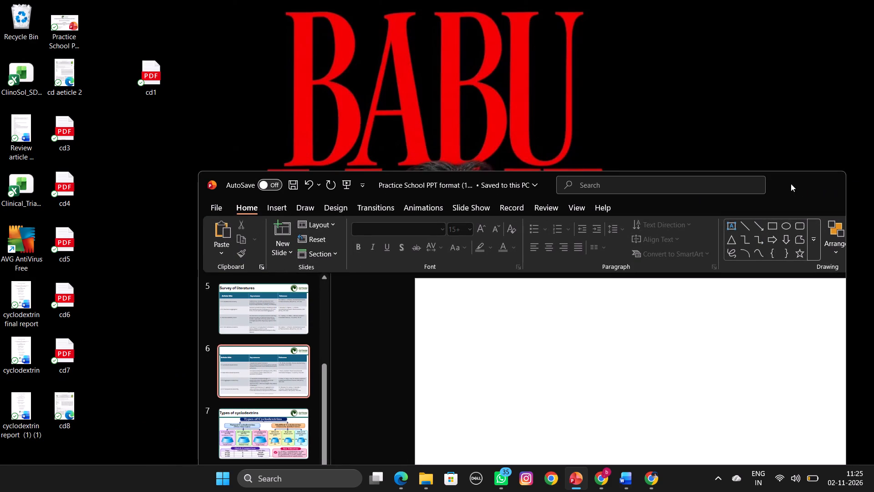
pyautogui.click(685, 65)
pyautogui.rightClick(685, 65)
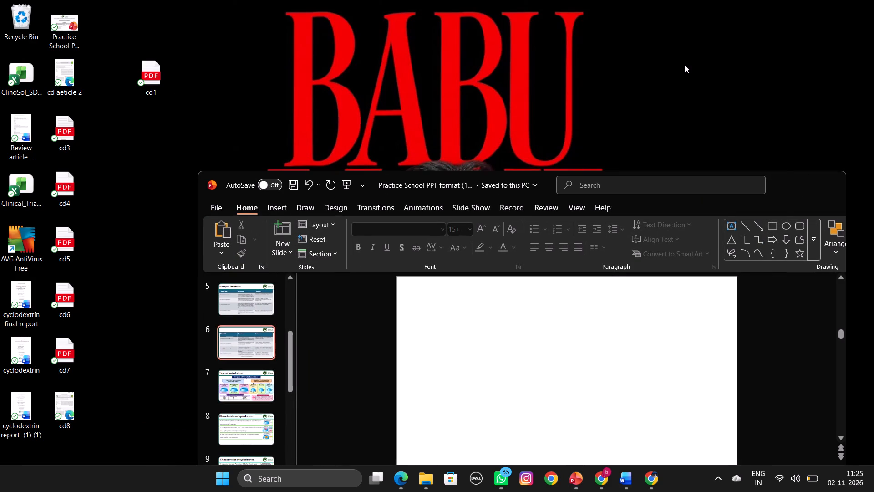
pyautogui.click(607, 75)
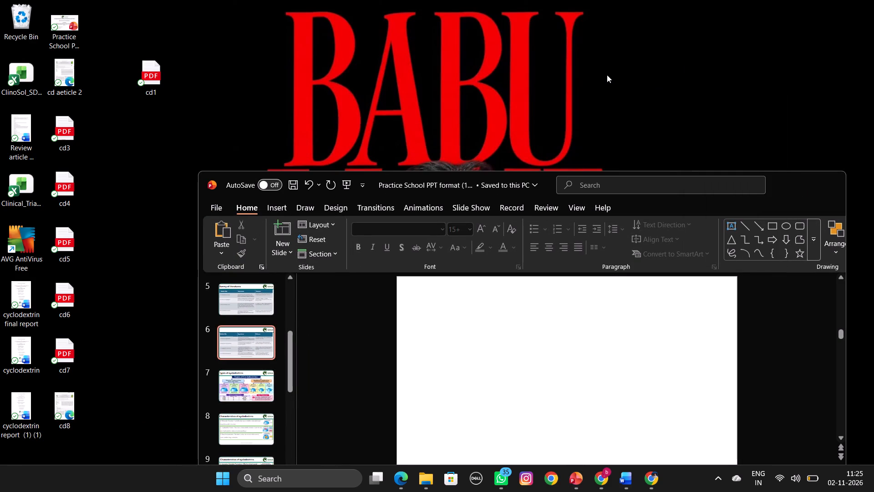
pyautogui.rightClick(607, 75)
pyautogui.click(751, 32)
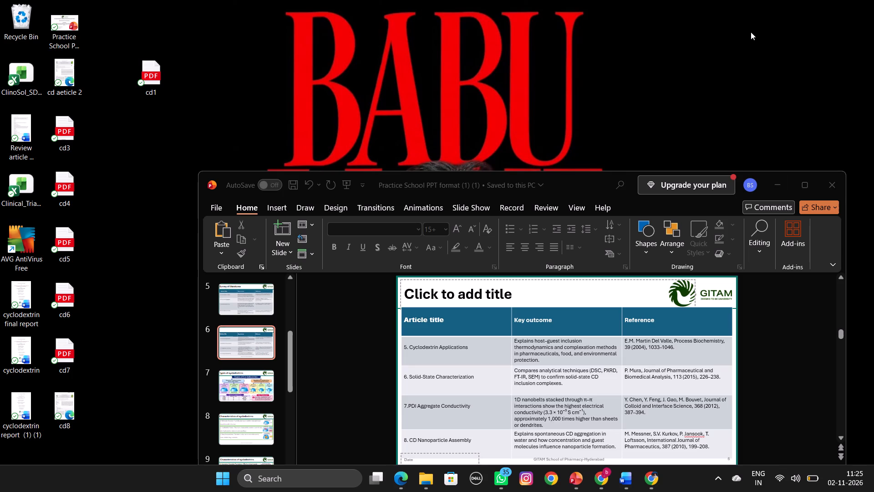
# Enlarge the presentation window to full screen and look through the slide thumbnails from the title slide to the closing Thank you slide.
pyautogui.click(804, 182)
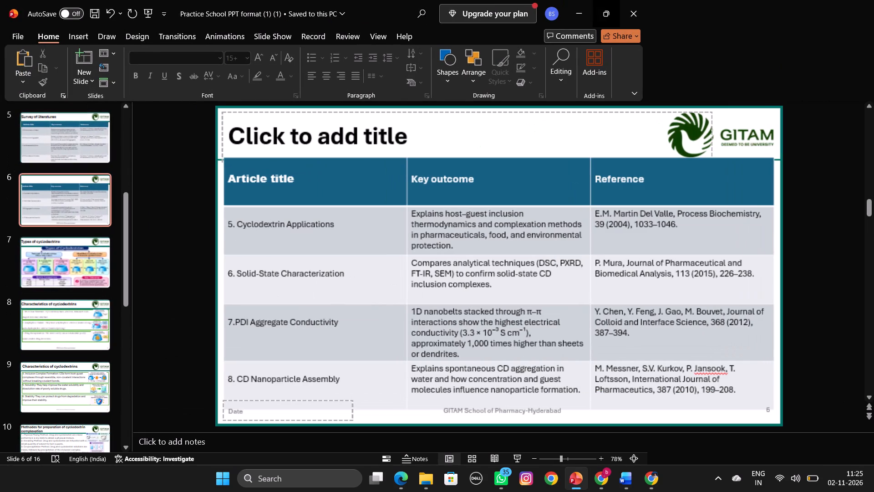
pyautogui.scroll(1, 73, 226)
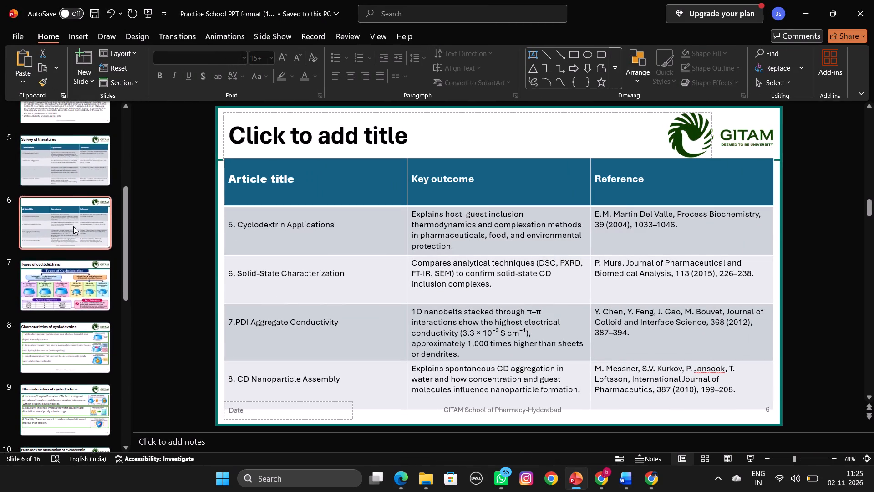
pyautogui.scroll(16, 73, 226)
pyautogui.scroll(-18, 73, 226)
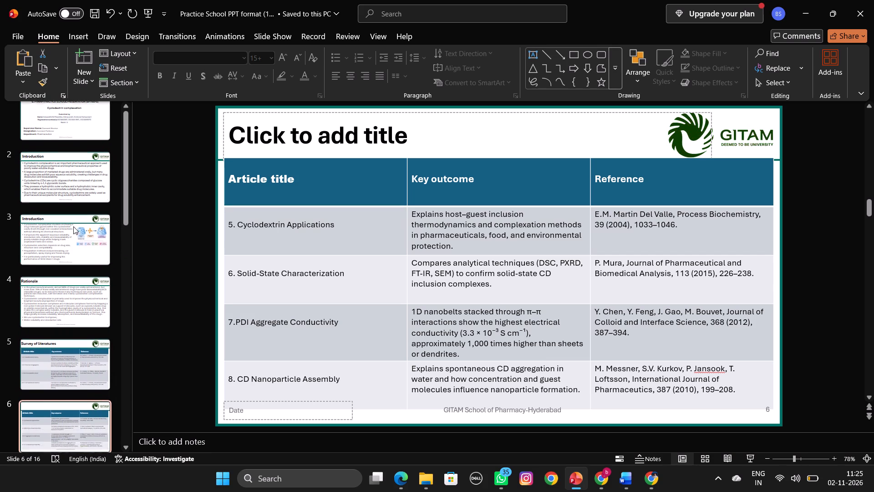
pyautogui.scroll(-12, 73, 226)
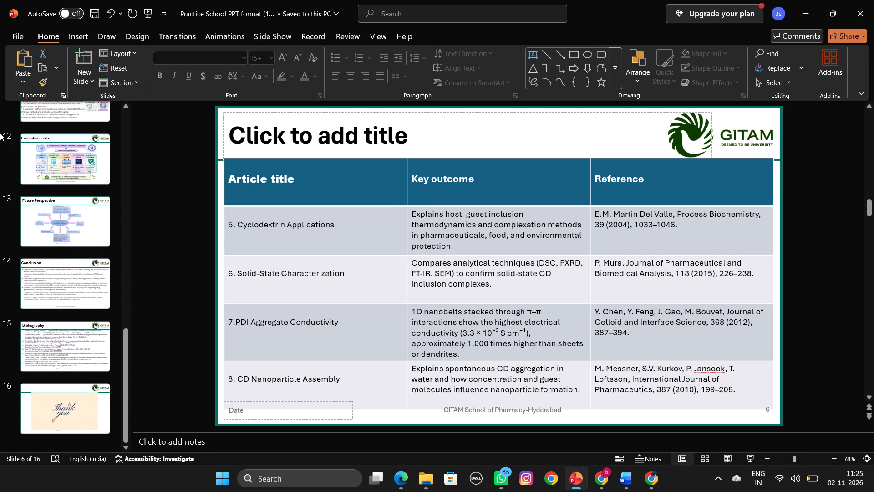
# Save the Practice School presentation under its current file name.
pyautogui.click(19, 34)
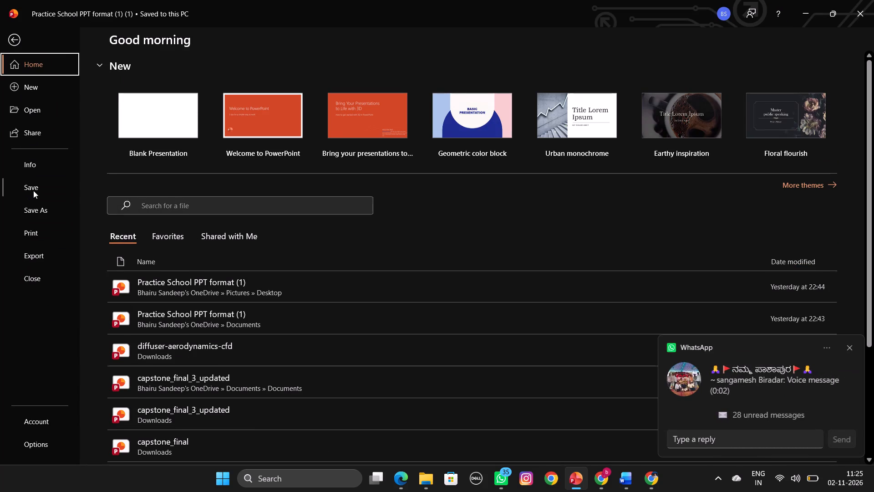
pyautogui.click(40, 188)
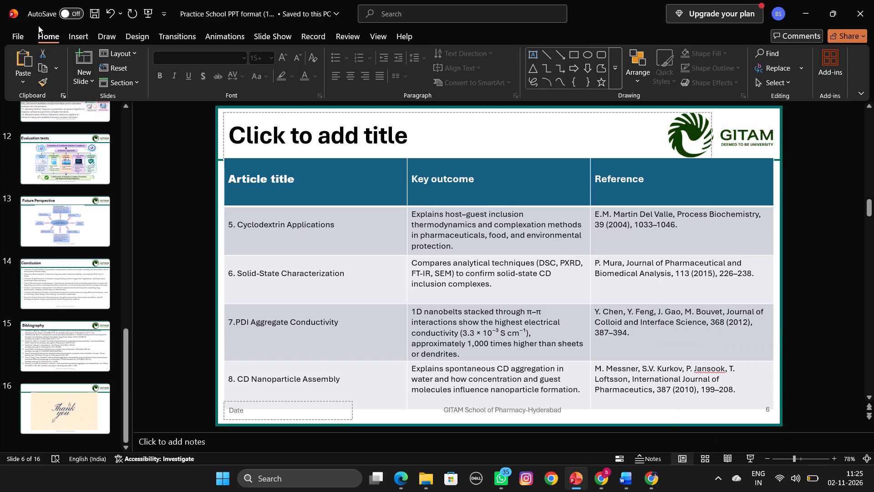
# Open the Save As locations for the Practice School presentation to store a copy.
pyautogui.click(19, 33)
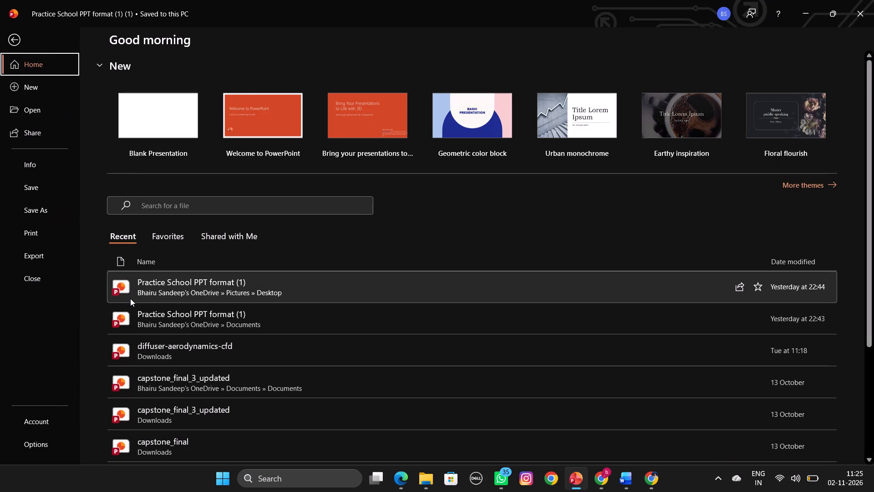
pyautogui.click(44, 208)
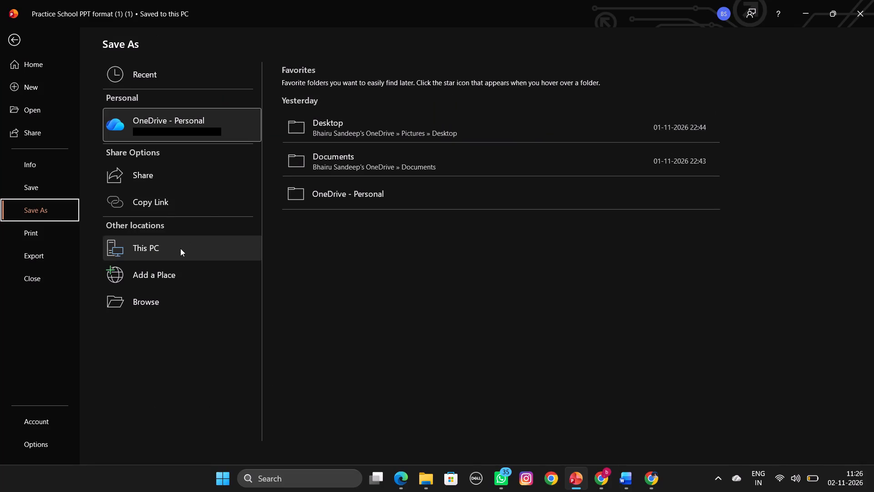
# Save the presentation as Practice School PPT format (1) (1) in the OneDrive Desktop folder and close it.
pyautogui.click(322, 125)
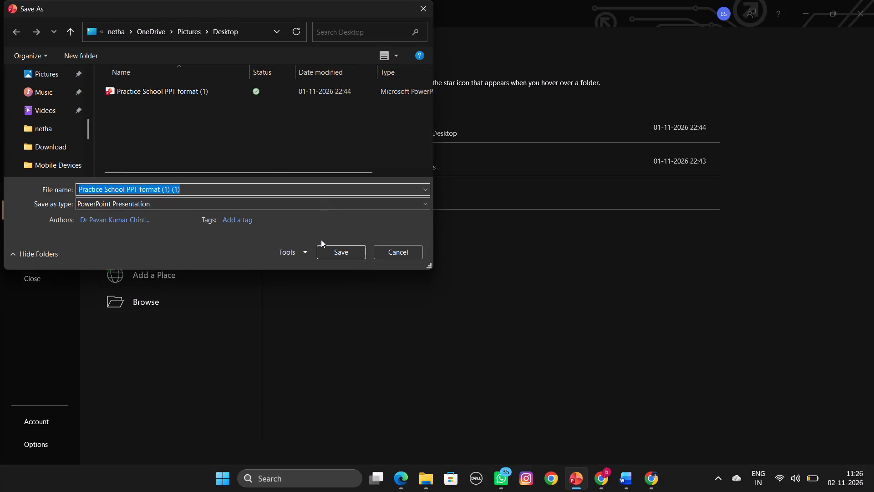
pyautogui.click(332, 250)
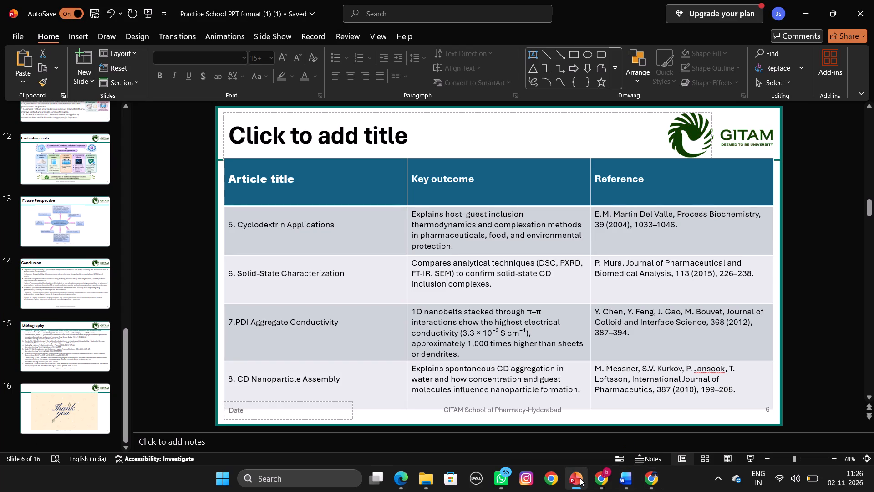
pyautogui.click(866, 7)
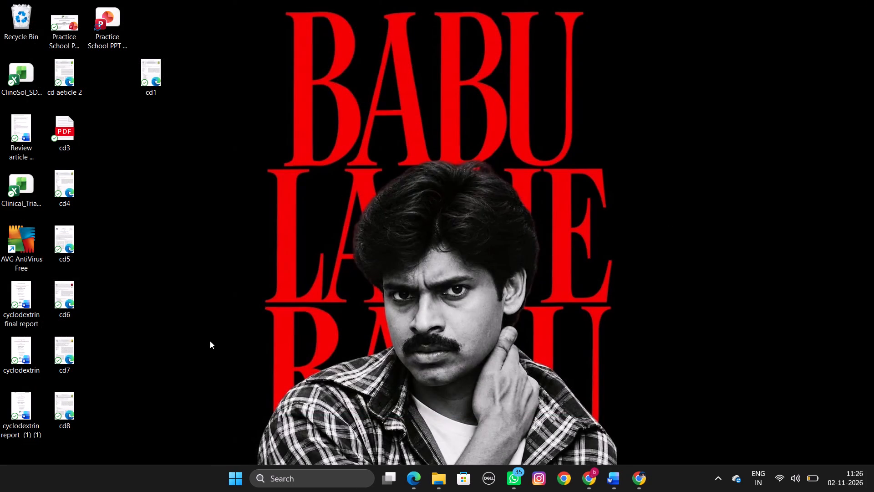
# Open the saved Practice School PPT format (1) (1) from the desktop to check it, and close it again.
pyautogui.click(104, 38)
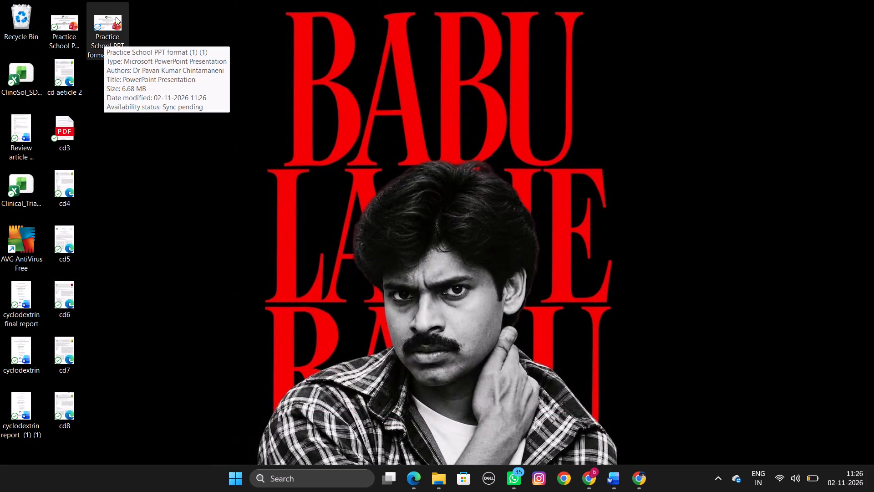
pyautogui.doubleClick(106, 27)
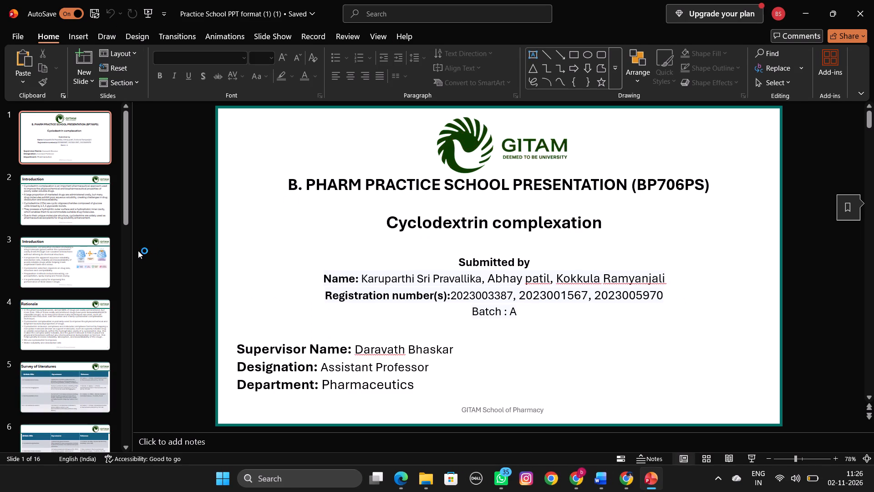
pyautogui.click(855, 14)
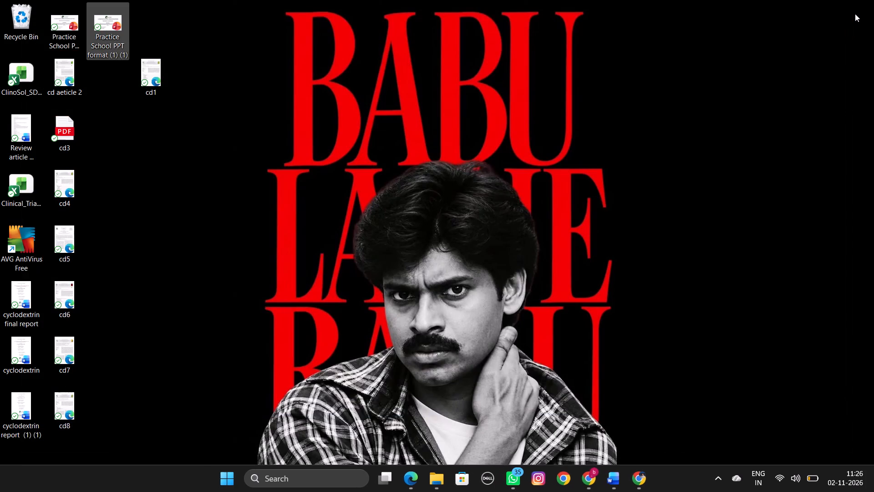
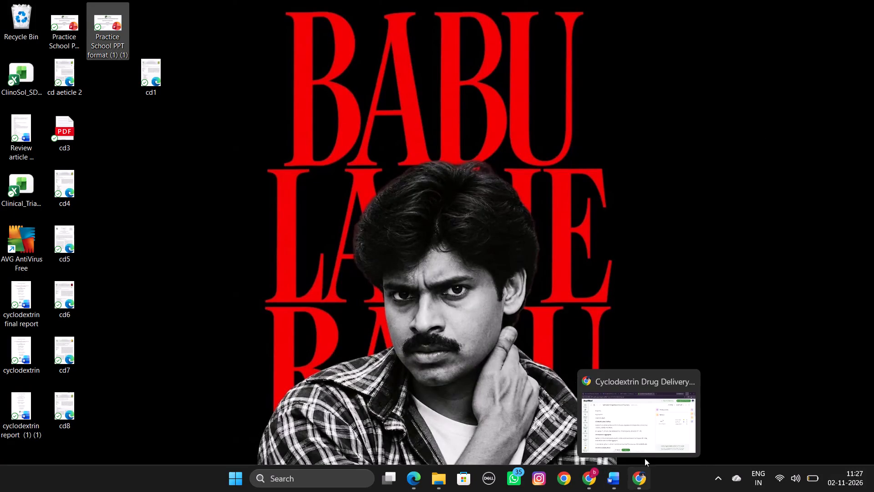
# Close the two open Chrome windows, Cyclodextrin Drug Delivery and CD Research Table.
pyautogui.click(687, 384)
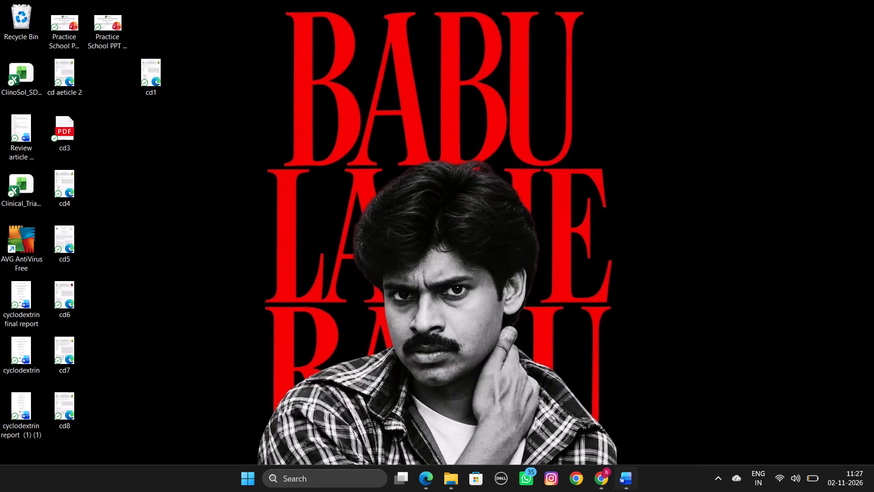
pyautogui.click(674, 377)
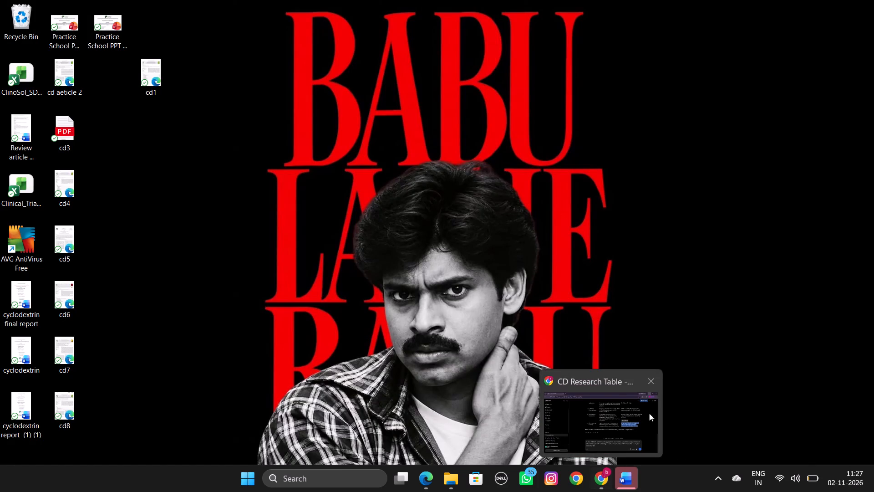
pyautogui.click(648, 384)
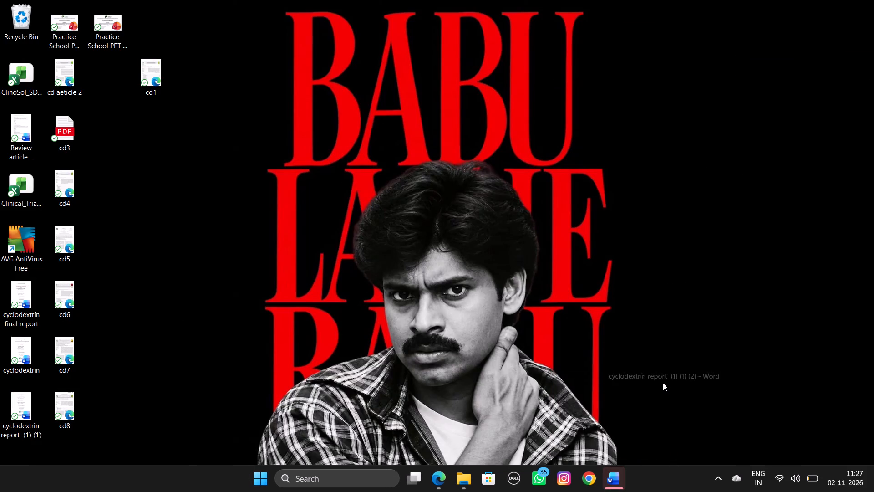
# Close the Word document cyclodextrin report (1) (1) (2) without saving its changes.
pyautogui.click(663, 383)
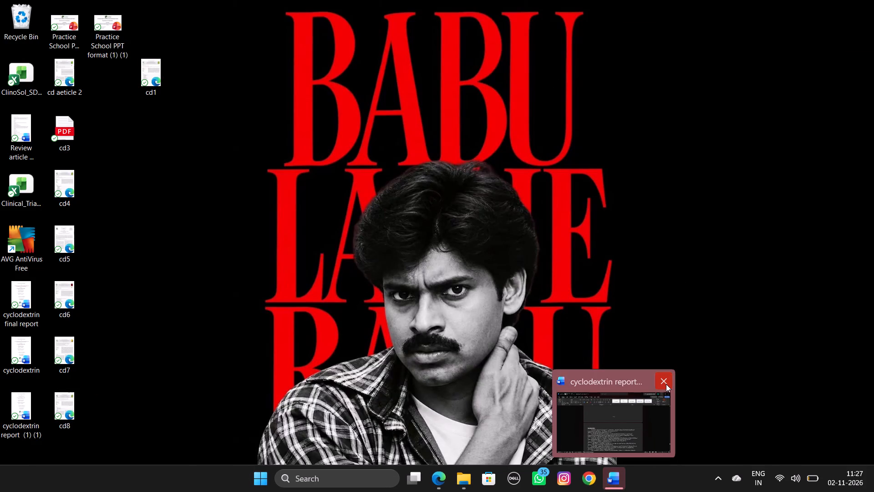
pyautogui.click(666, 384)
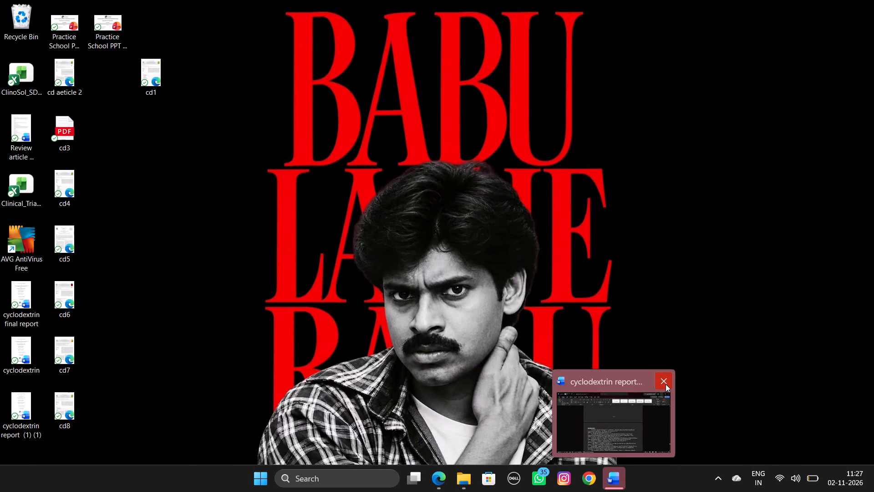
pyautogui.click(664, 382)
pyautogui.click(664, 382)
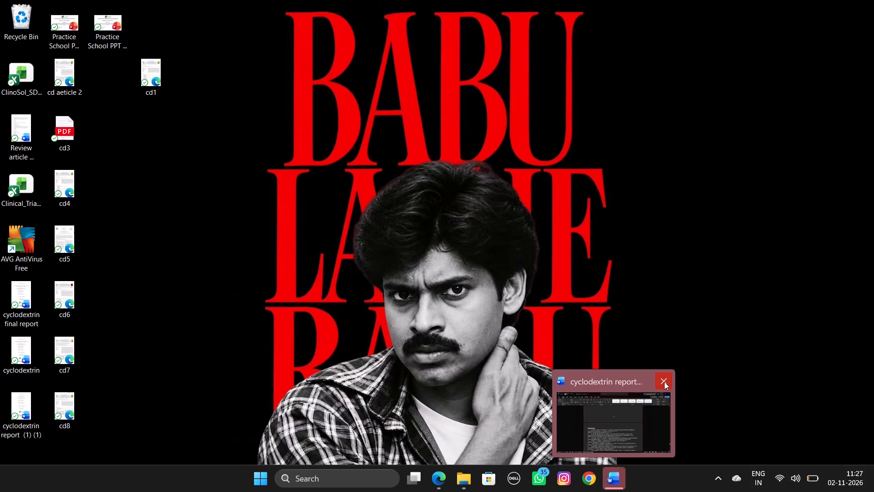
pyautogui.tripleClick(660, 374)
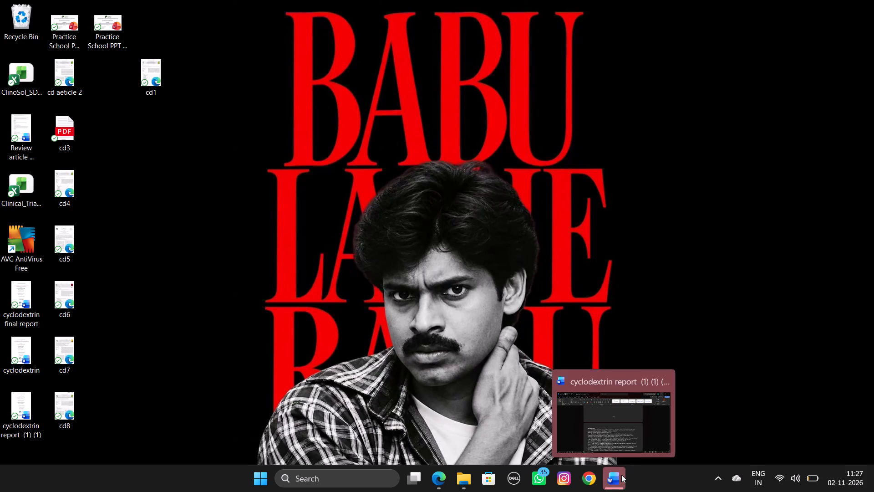
pyautogui.click(617, 477)
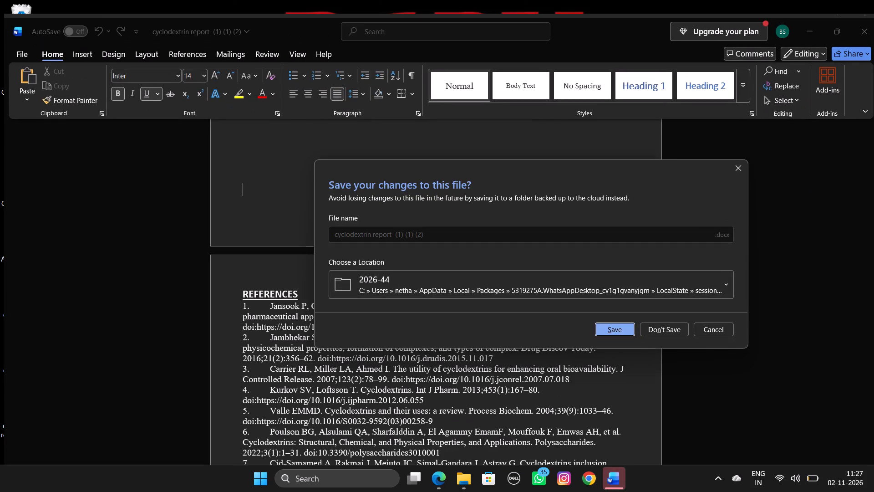
pyautogui.click(669, 326)
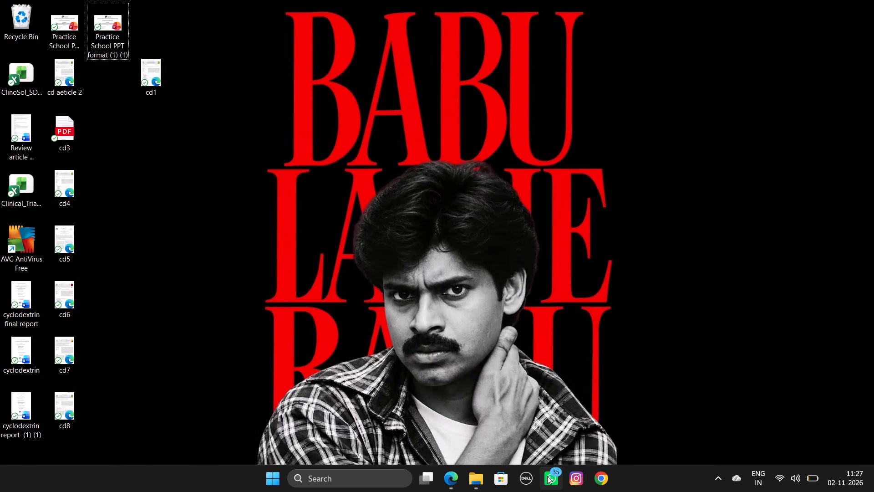
# Shut down the computer from the desktop.
pyautogui.hotkey('alt', 'F4')
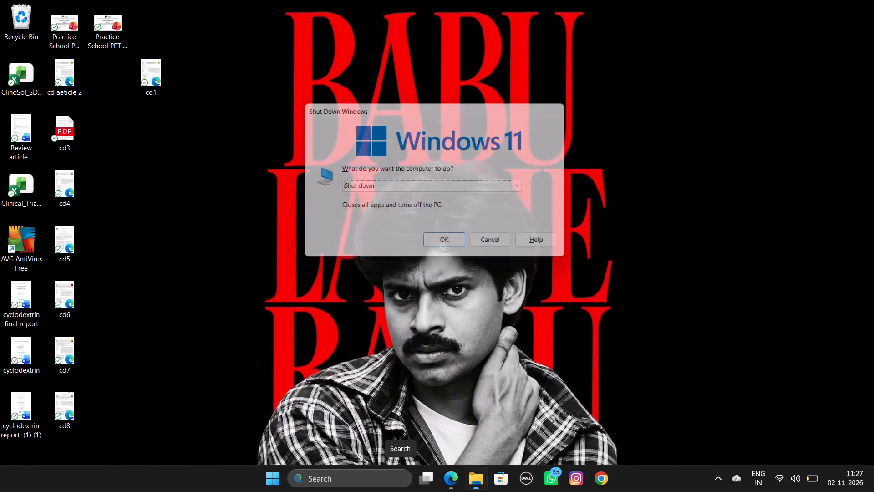
pyautogui.press('Return')
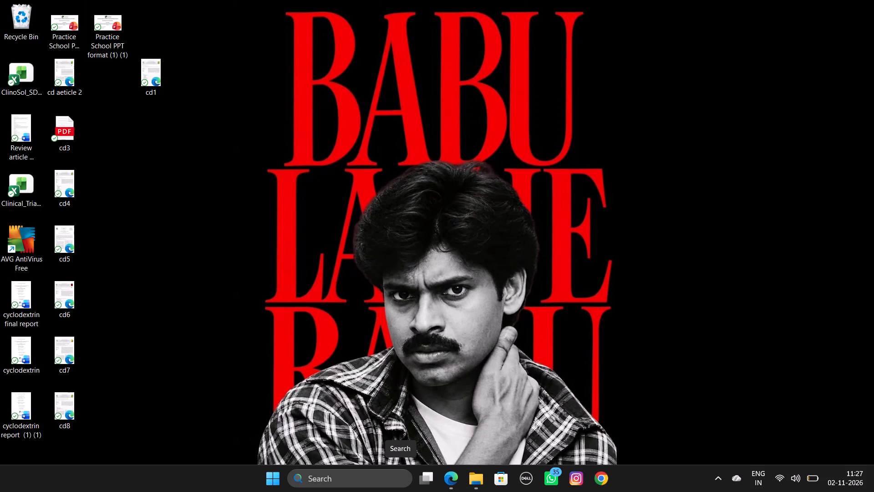